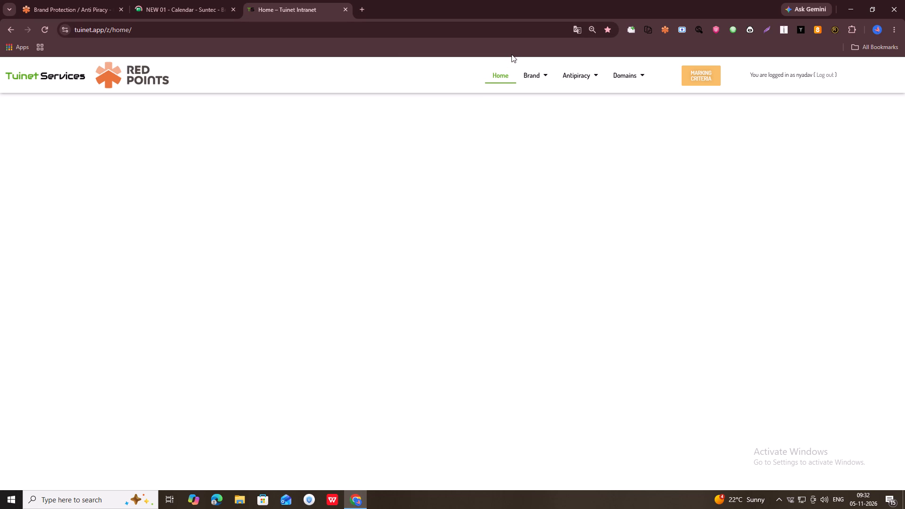
Open the Manual Detection Records spreadsheet in a new browser window and switch to the Nikita sheet.
key(ctrl+n)
text(manu)
key(Return)
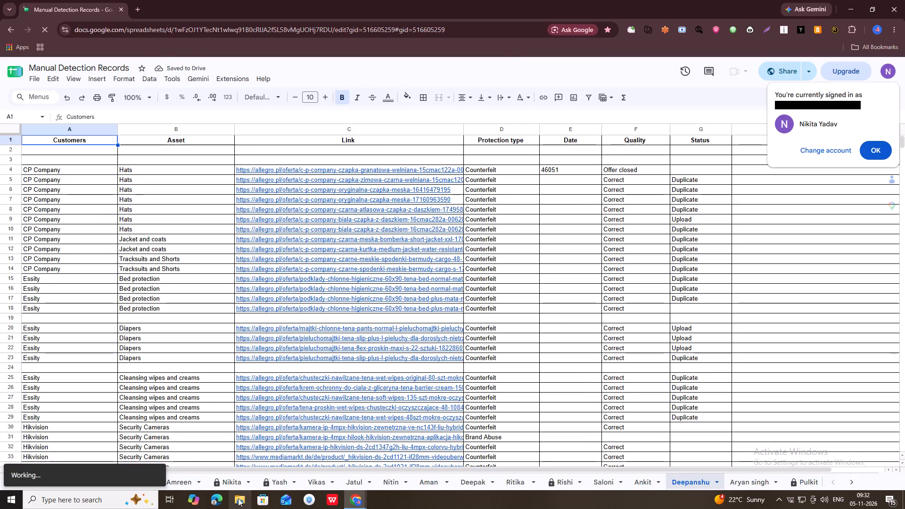
click(230, 488)
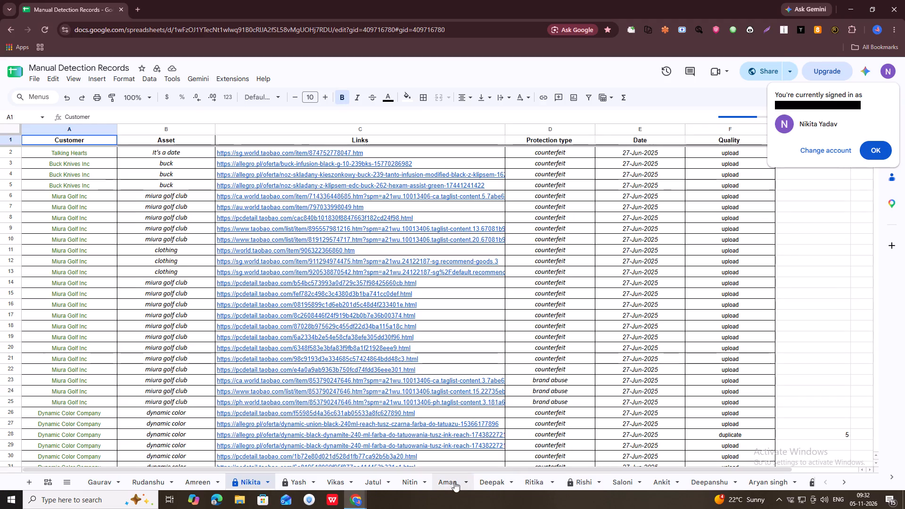
Open the Divyansh sheet and look through the neighbouring sheets.
scroll(491, 485, down, 5)
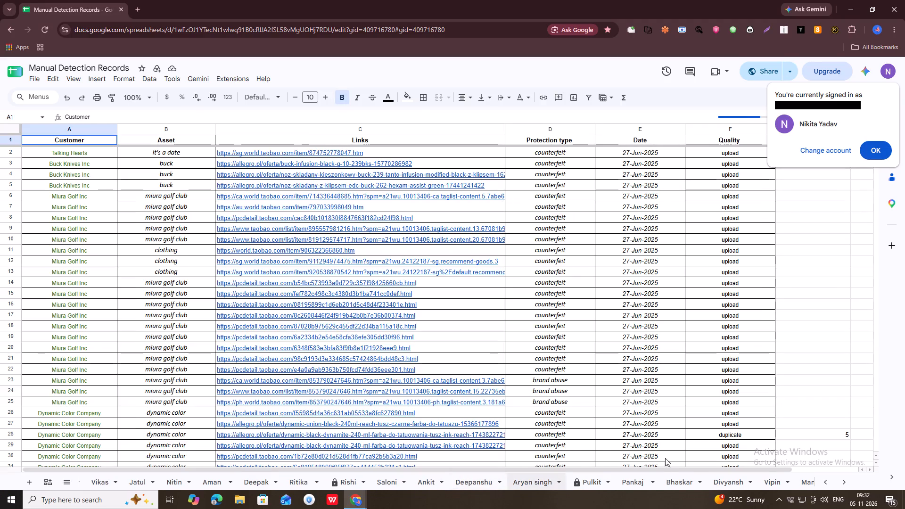
click(719, 482)
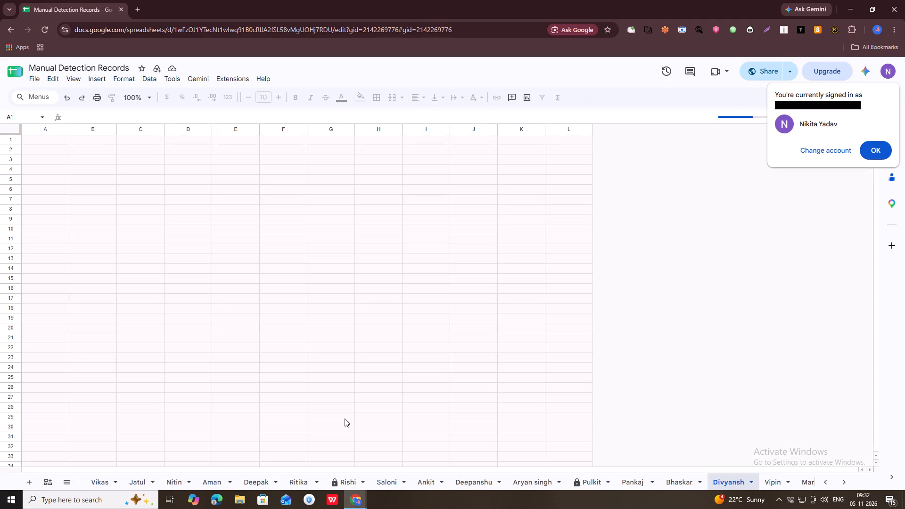
scroll(720, 483, down, 5)
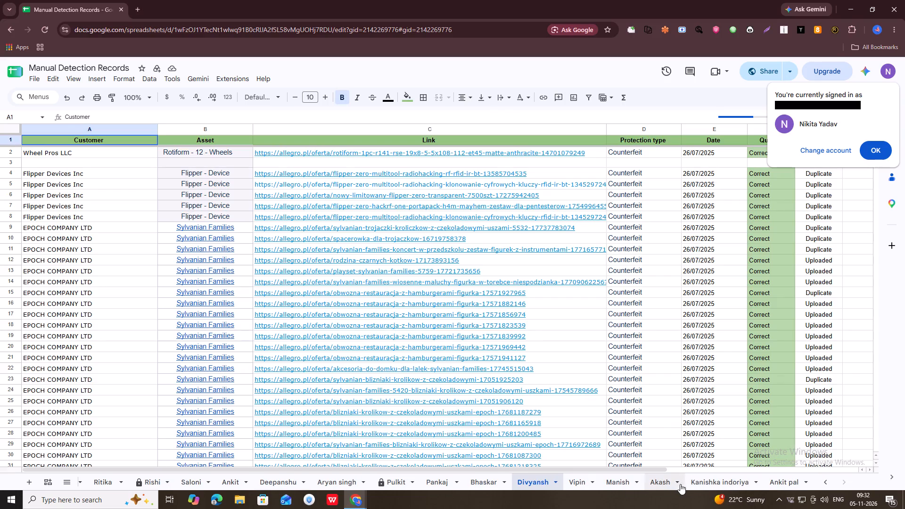
scroll(740, 479, down, 6)
click(598, 326)
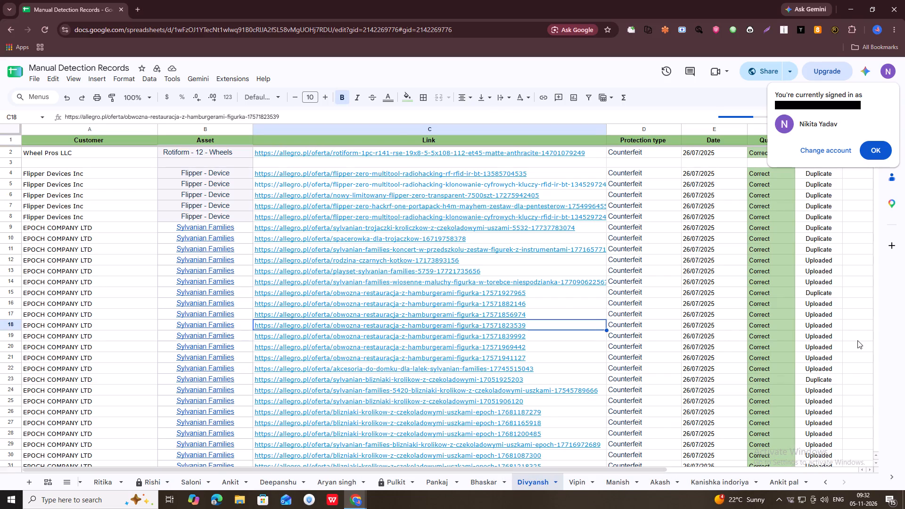
Go to the last filled record in the Link column of the Divyansh sheet and review the entries around it.
key(ctrl+End)
key(Left)
key(Left)
key(Left)
key(Left)
key(Left)
key(Left)
key(Left)
key(Left)
key(Left)
key(Left)
key(Left)
key(Left)
key(Left)
key(Left)
key(Left)
key(Left)
key(Left)
key(Left)
key(Left)
key(Left)
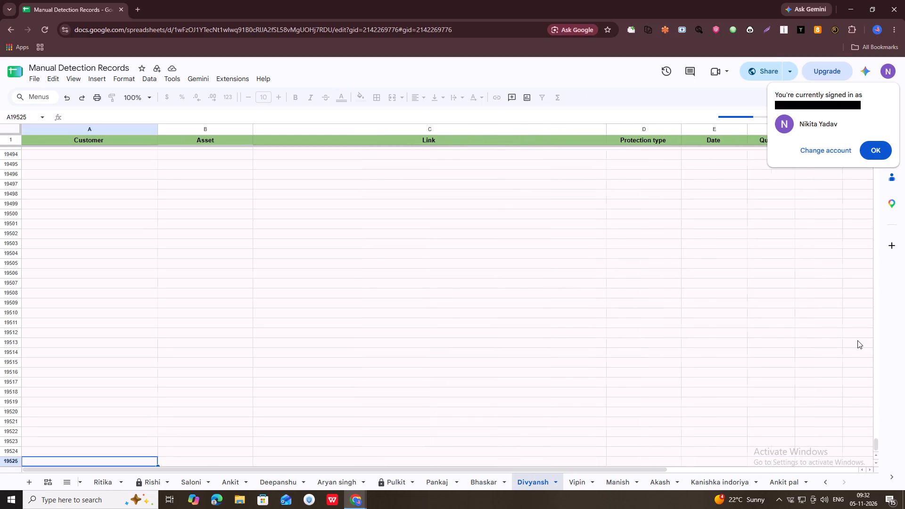
key(Right)
key(Right)
key(Right)
key(Left)
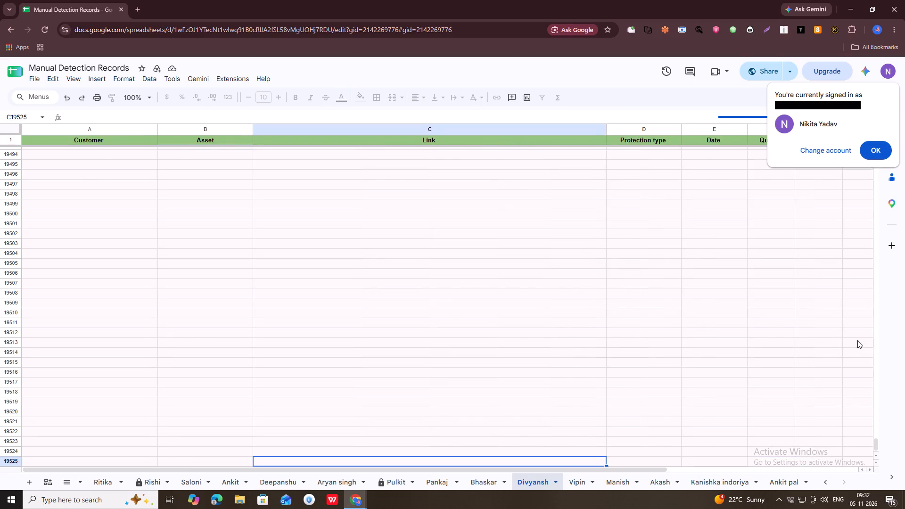
key(ctrl+Up)
scroll(457, 278, up, 4)
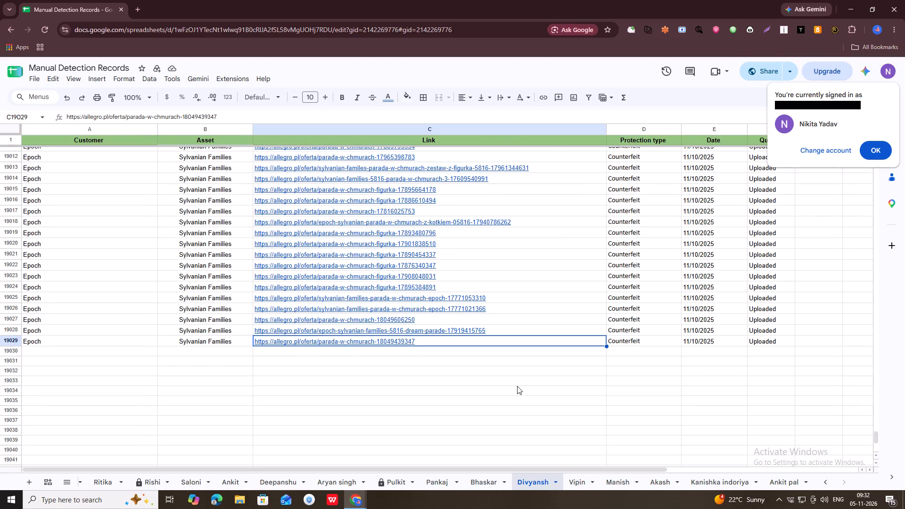
scroll(618, 363, up, 4)
scroll(615, 358, down, 6)
Show the edit history of an empty Link cell below the last Divyansh record, and dismiss the signed-in account notice.
click(386, 283)
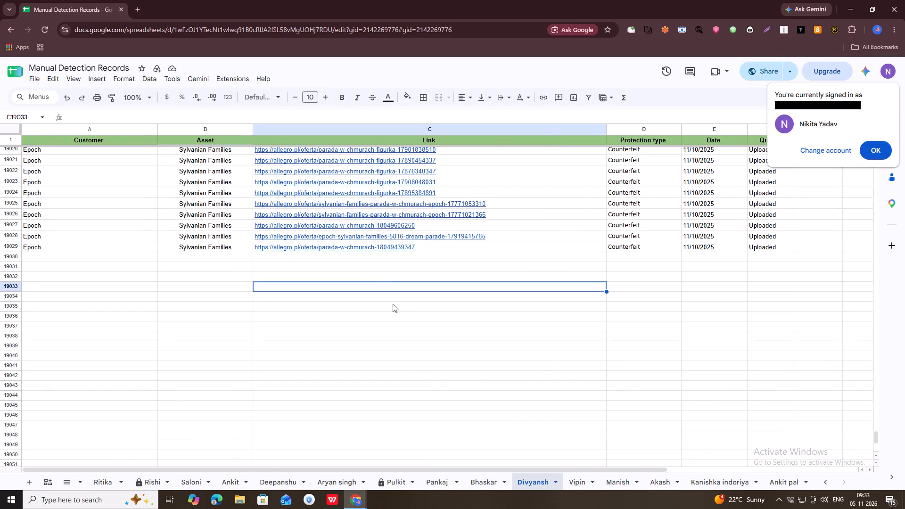
click(393, 304)
right_click(393, 303)
click(436, 353)
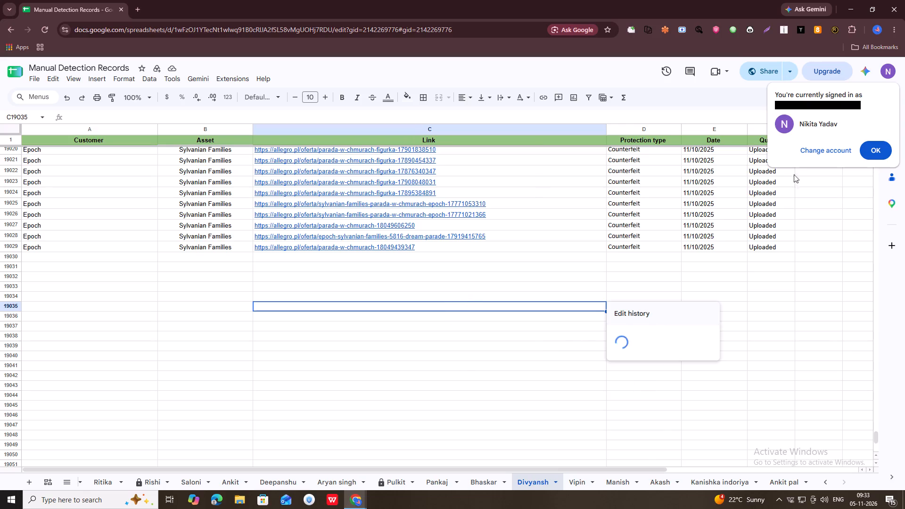
click(875, 150)
click(359, 358)
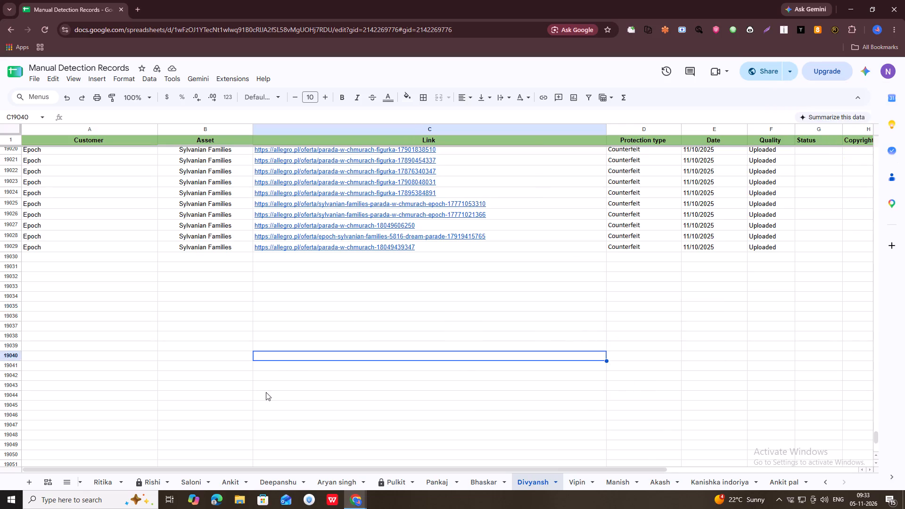
Return to the Nikita sheet and go to the last filled entry in its Links column.
scroll(159, 484, up, 7)
click(155, 484)
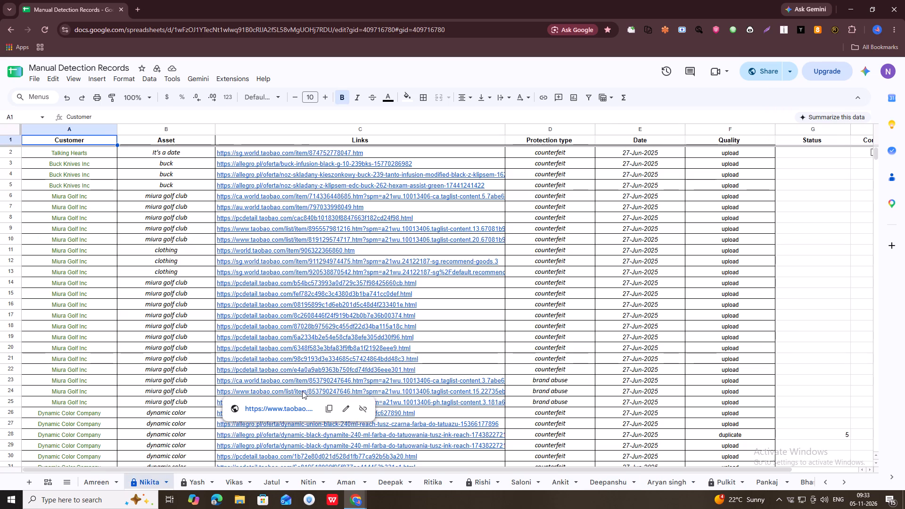
key(ctrl+End)
key(ctrl+Left)
key(ctrl+Up)
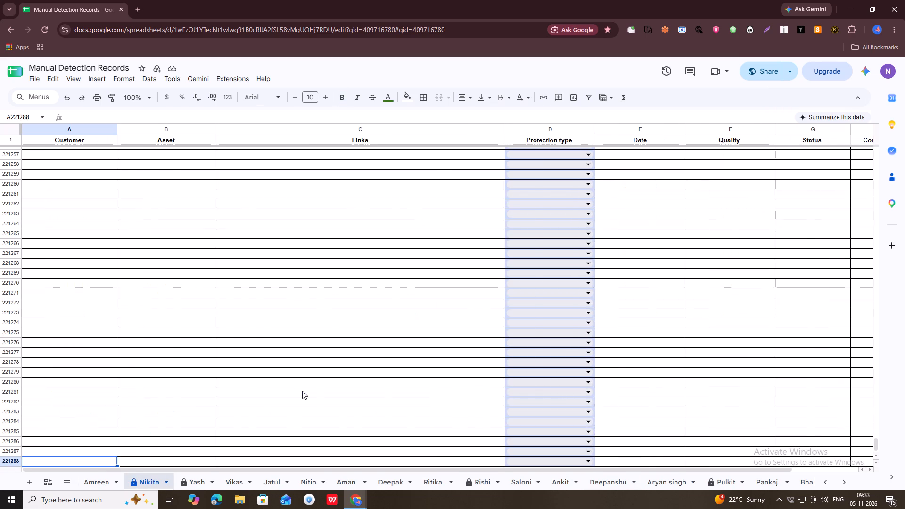
key(Right)
key(Right)
key(ctrl+Down)
key(ctrl+Down)
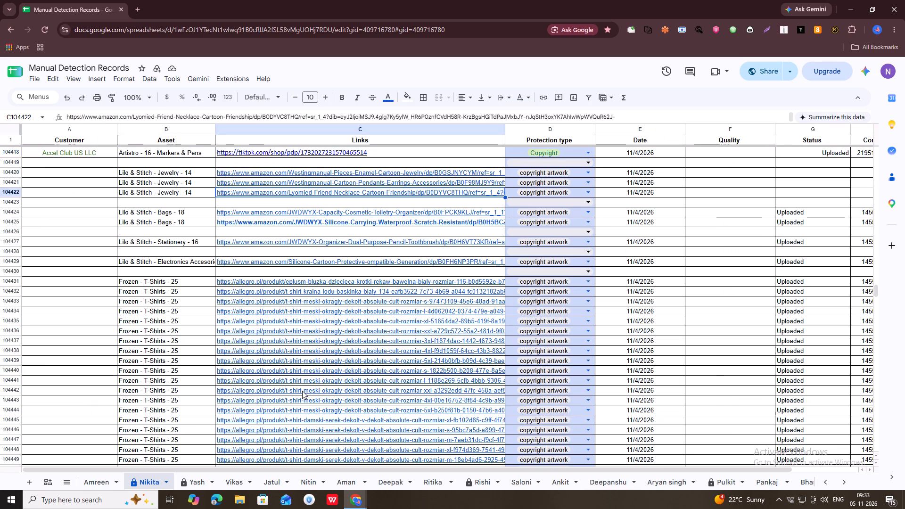
key(ctrl+Down)
key(ctrl+Down)
key(ctrl+Down)
key(ctrl+Down)
key(ctrl+Down)
key(ctrl+Down)
key(ctrl+Down)
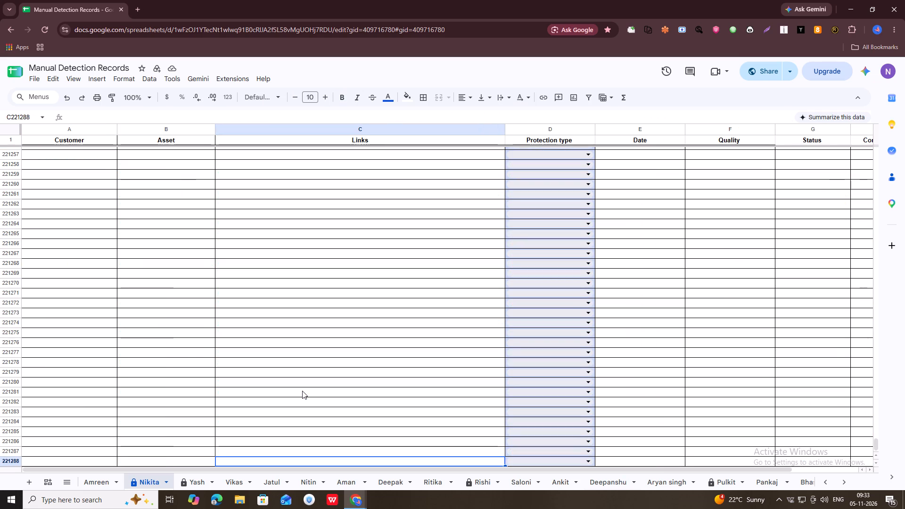
key(ctrl+Up)
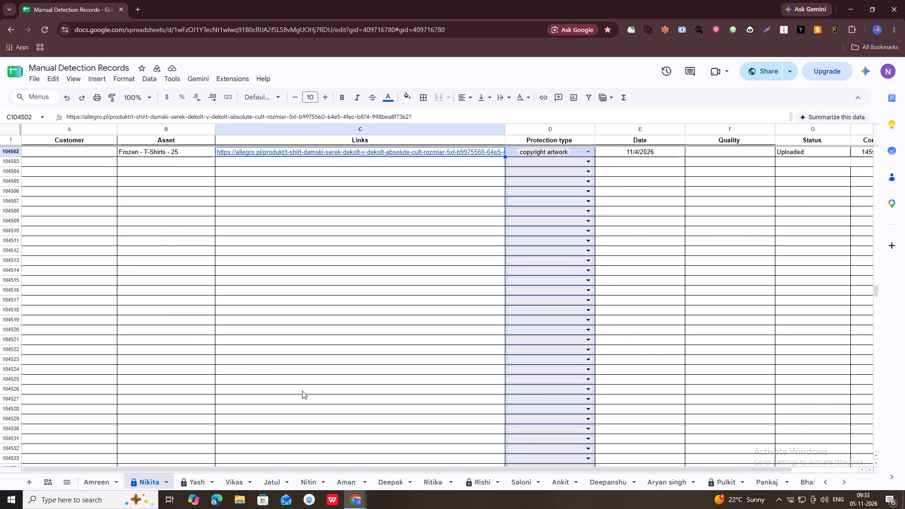
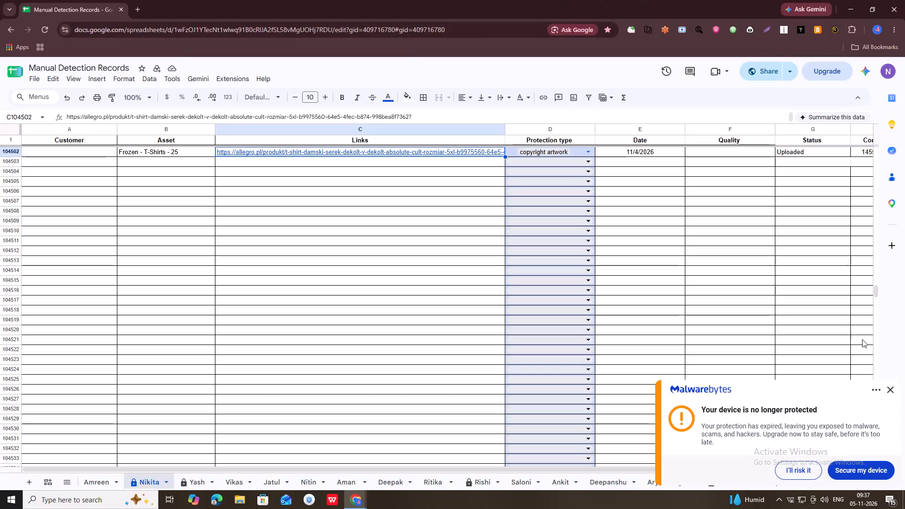
Dismiss the Malwarebytes expired-protection notice covering the sheet.
click(892, 389)
Go from the empty rows below the last record to the very last cell of the Nikita sheet.
click(207, 258)
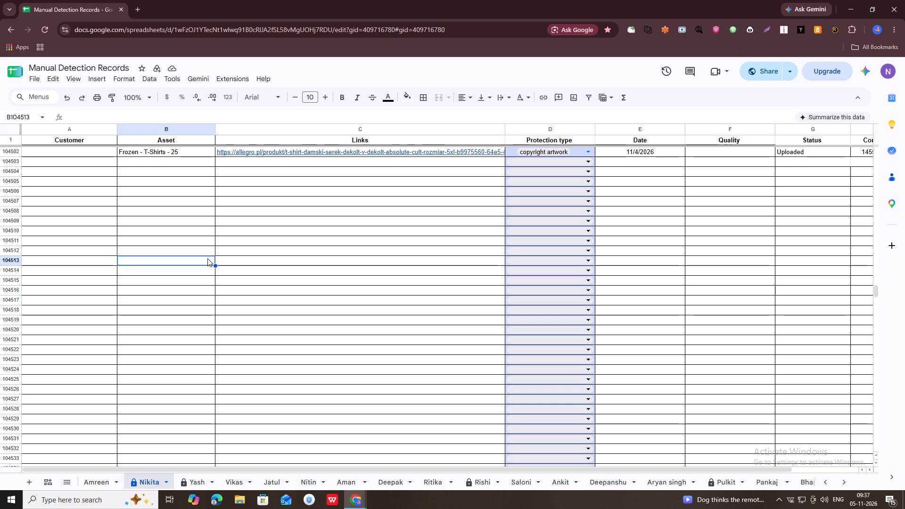
key(ctrl+End)
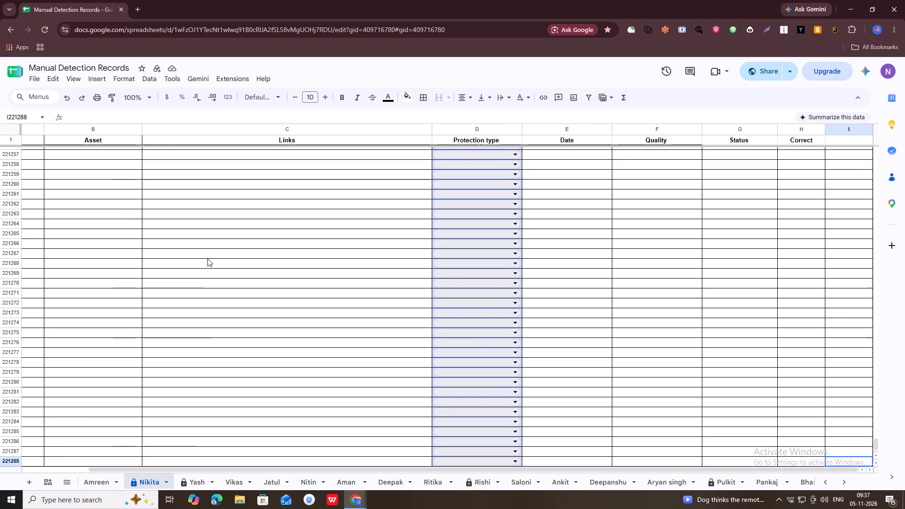
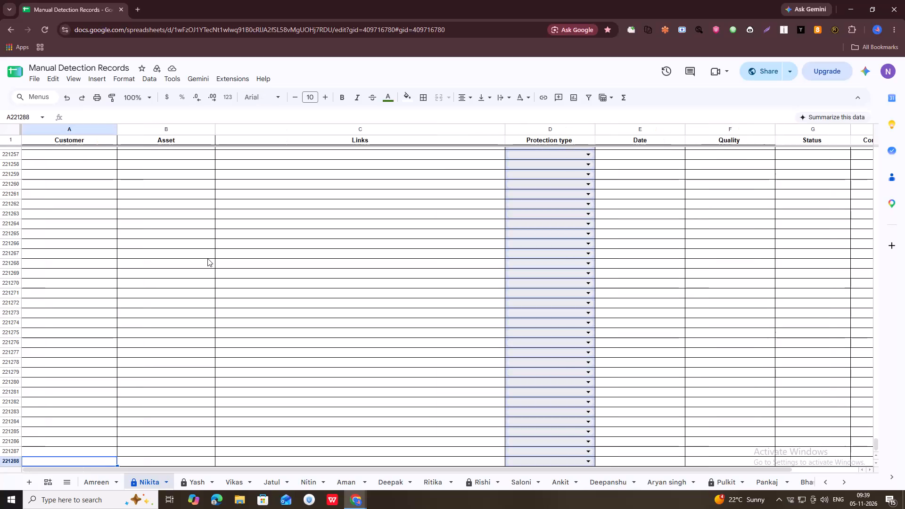
Find the end of the recorded entries in the Links column and go to the first empty cell beneath them.
key(ctrl+Up)
key(Right)
key(Right)
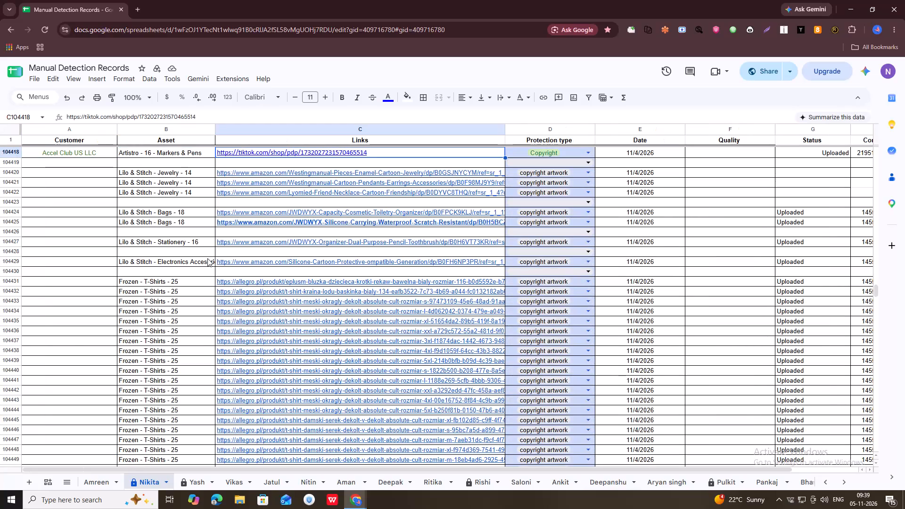
key(ctrl+Down)
key(ctrl+Down)
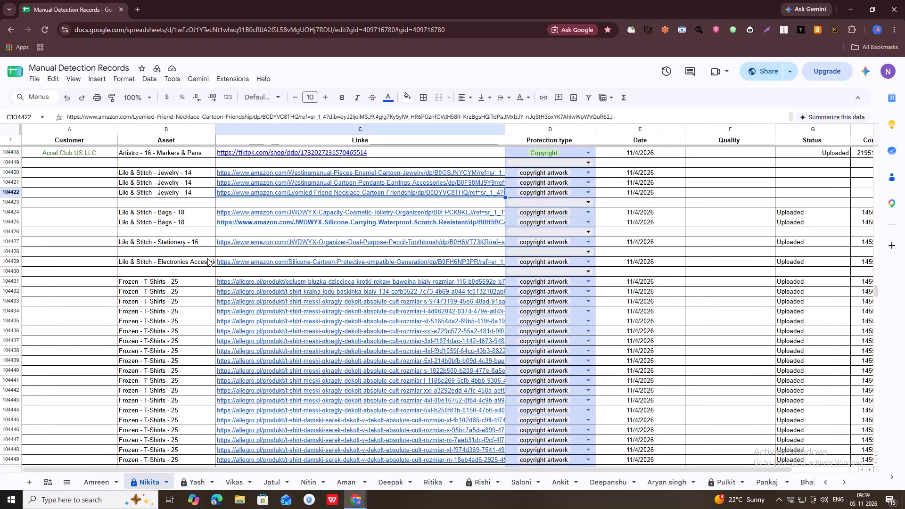
key(ctrl+Down)
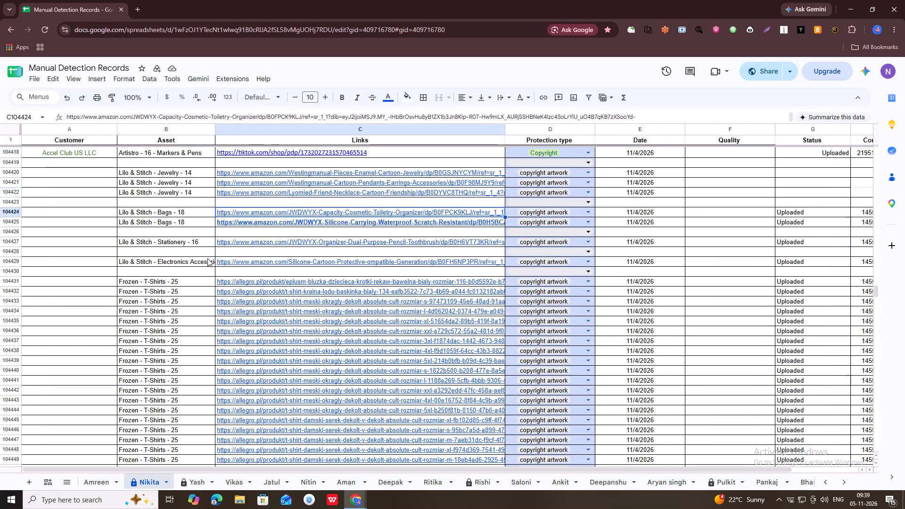
key(ctrl+Down)
key(ctrl+Down)
key(ctrl+Down)
key(ctrl+Down)
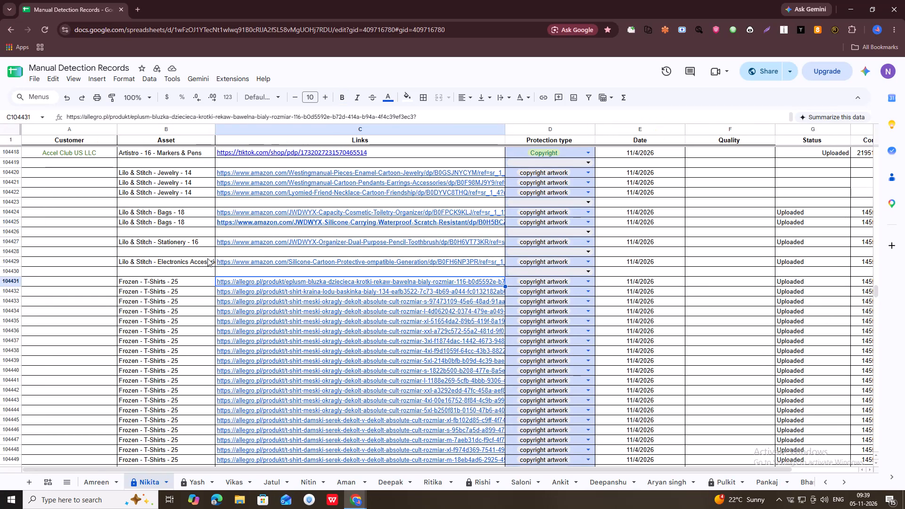
key(ctrl+Down)
key(Down)
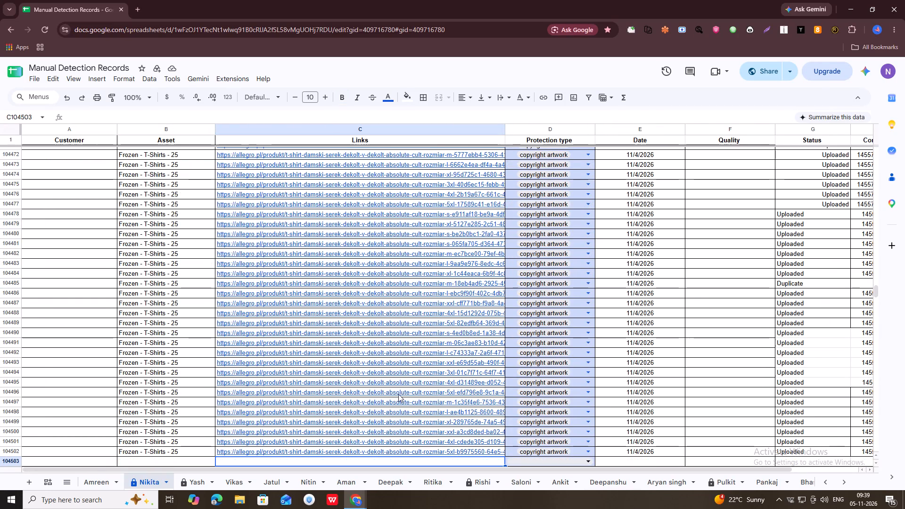
Fill the entire empty row 104503, directly below the last Frozen - T-Shirts - 25 record, with light purple.
scroll(371, 366, down, 2)
click(0, 366)
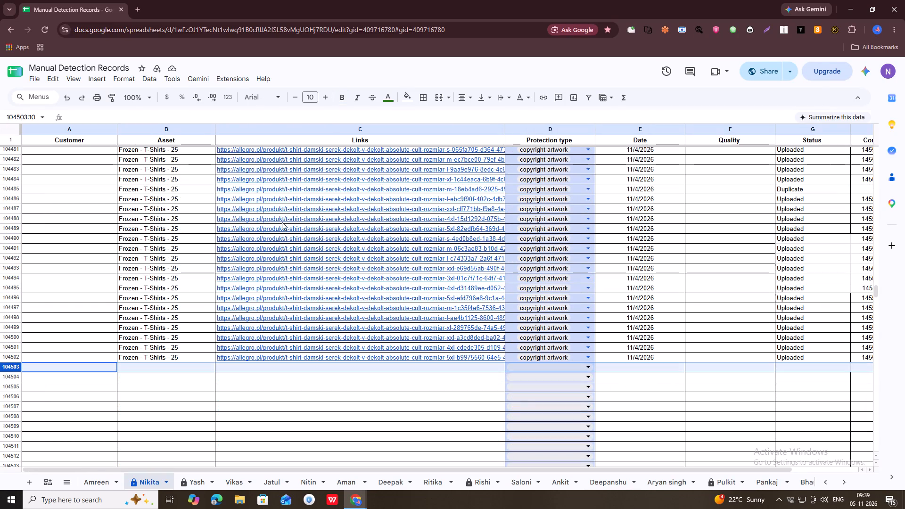
click(406, 97)
click(492, 152)
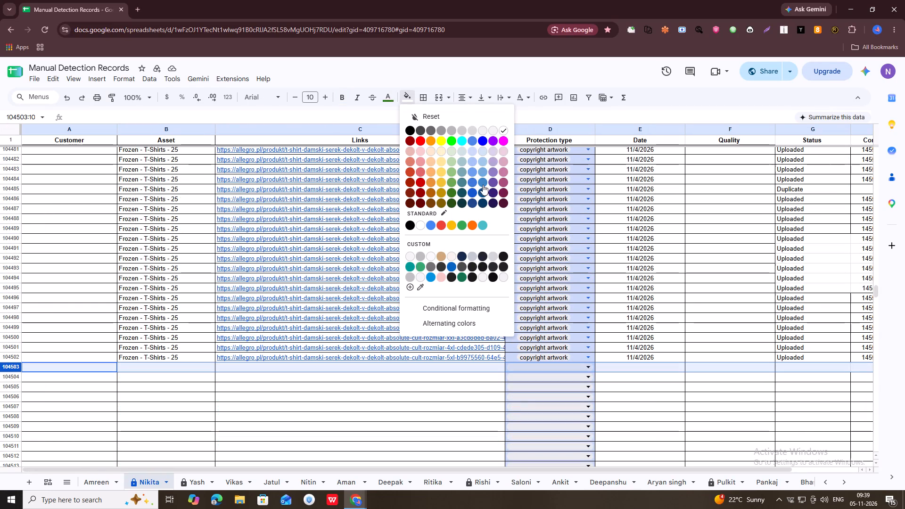
click(281, 410)
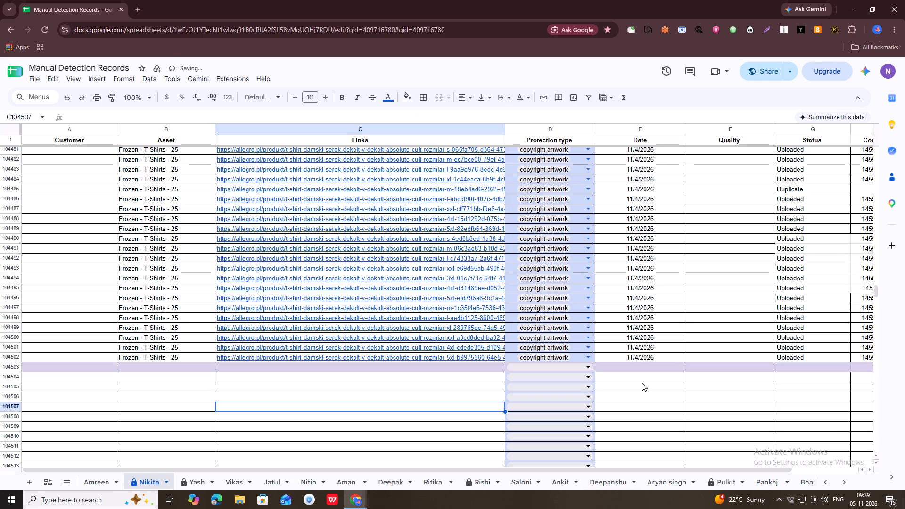
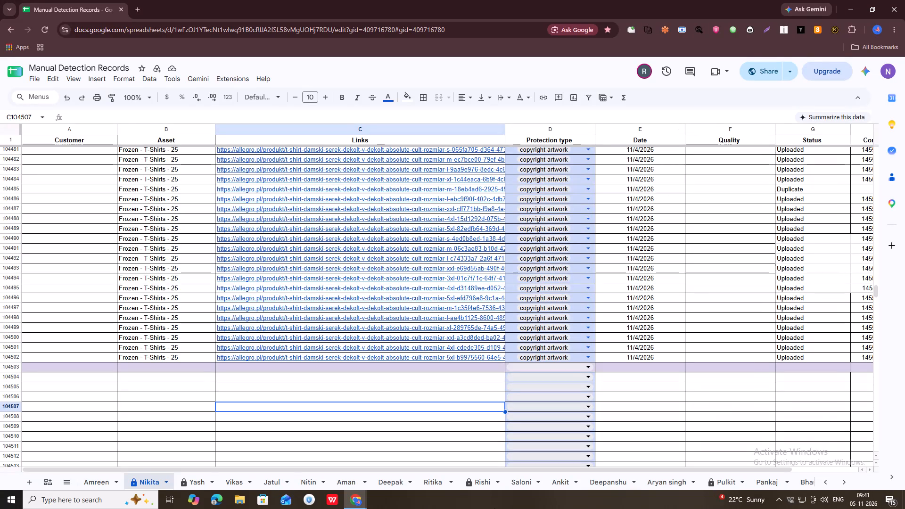
Select the Customer cell in row 104504, directly below the light purple separator row.
click(94, 376)
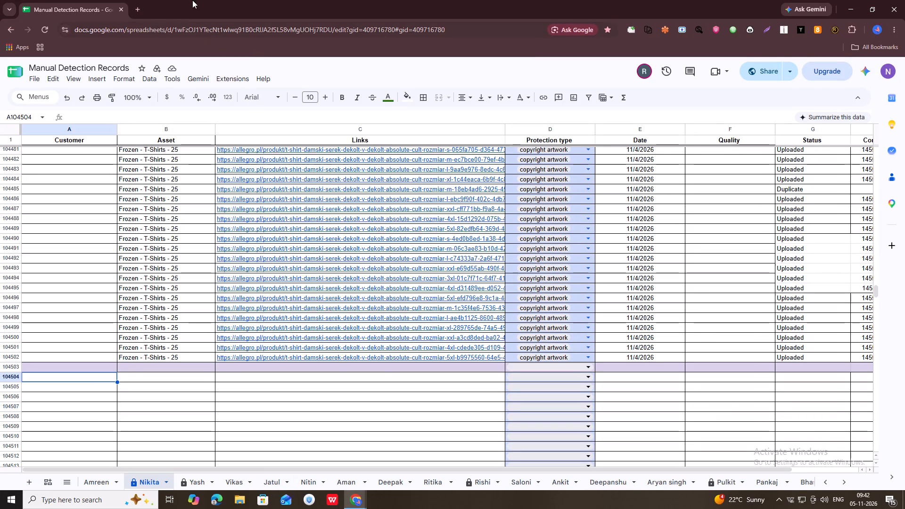
Switch to the Tuinet intranet and open its Brand page.
key(alt+Tab)
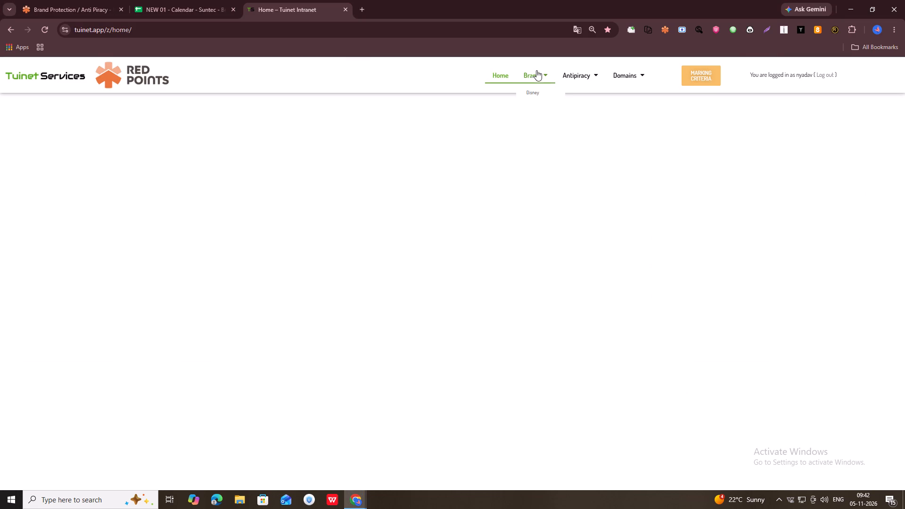
click(536, 71)
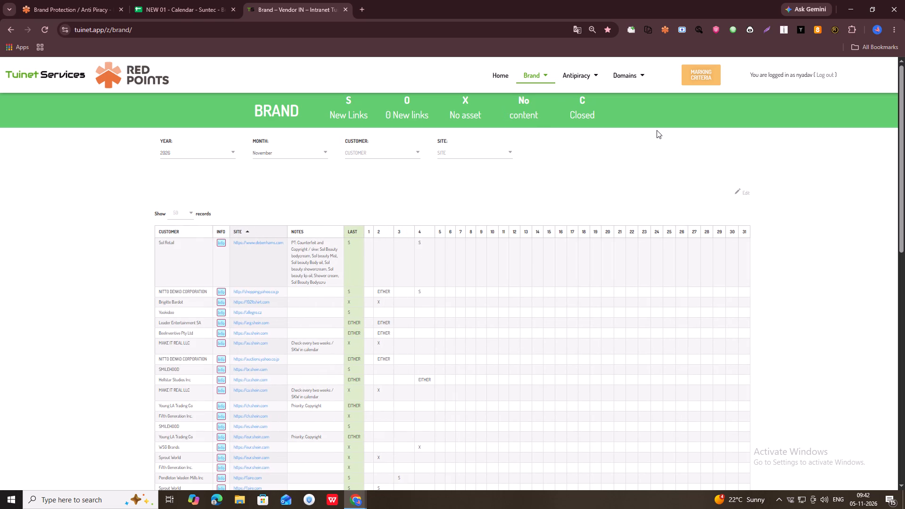
Switch to the NEW 01 - Calendar - Suntec - Brand spreadsheet and dismiss the signed-in account notice.
click(164, 0)
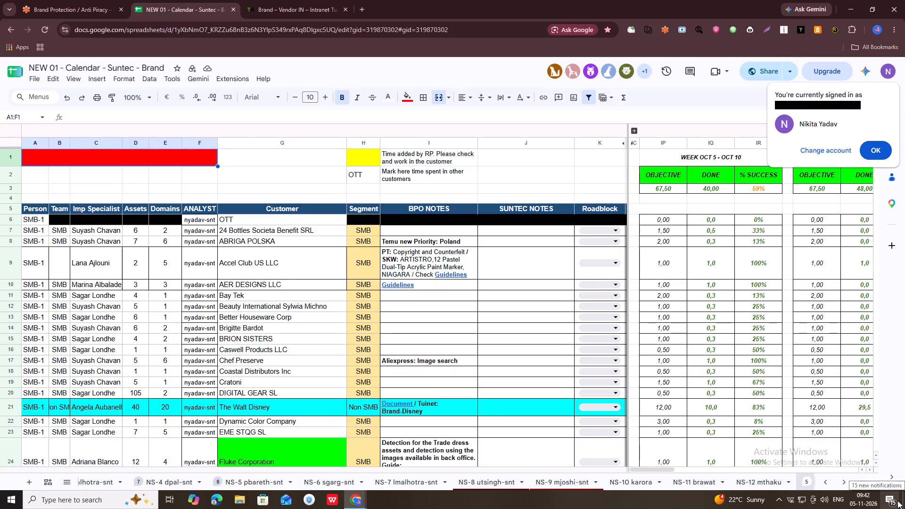
click(873, 149)
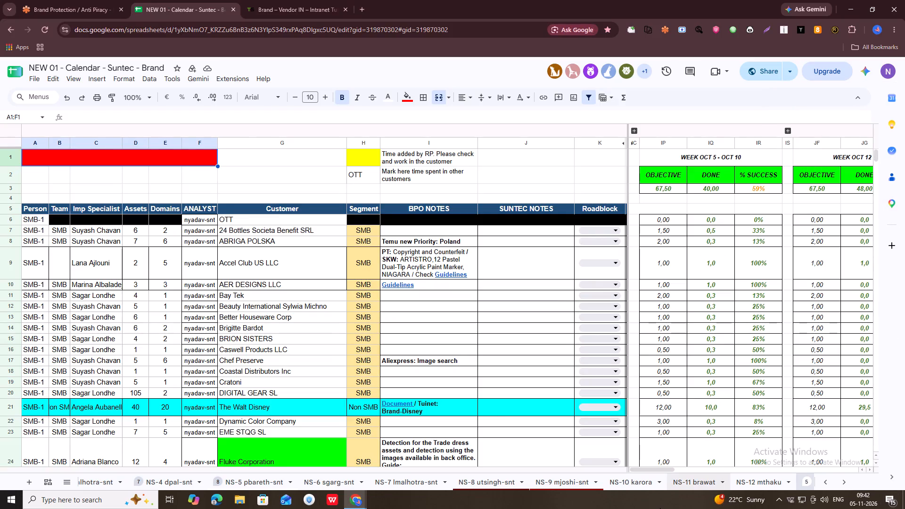
Look through the analyst sheets NS-5, NS-6, NS-10, NS-11 and NS-12 for their assigned customers.
click(247, 484)
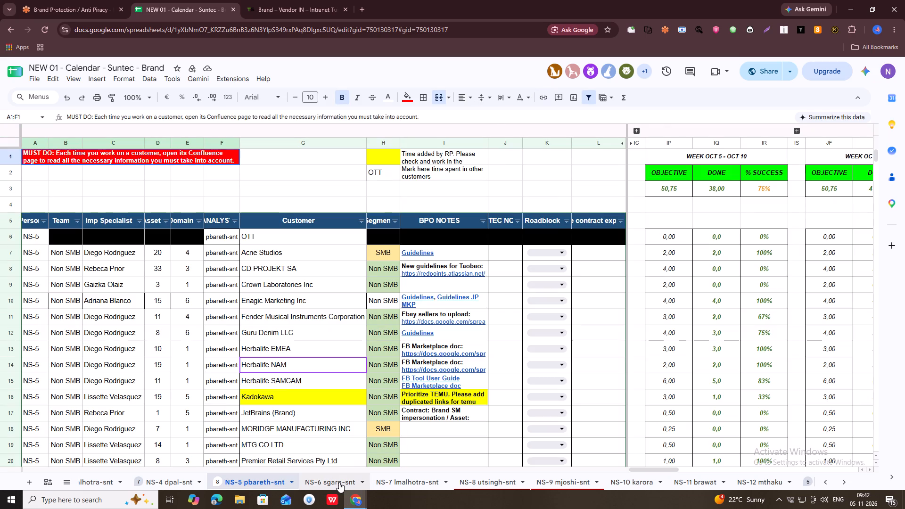
click(339, 482)
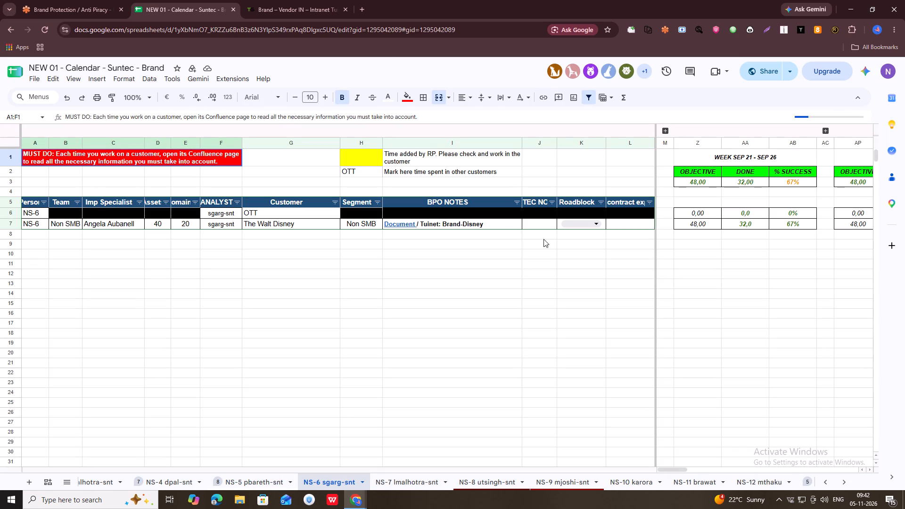
click(644, 480)
click(687, 480)
click(754, 484)
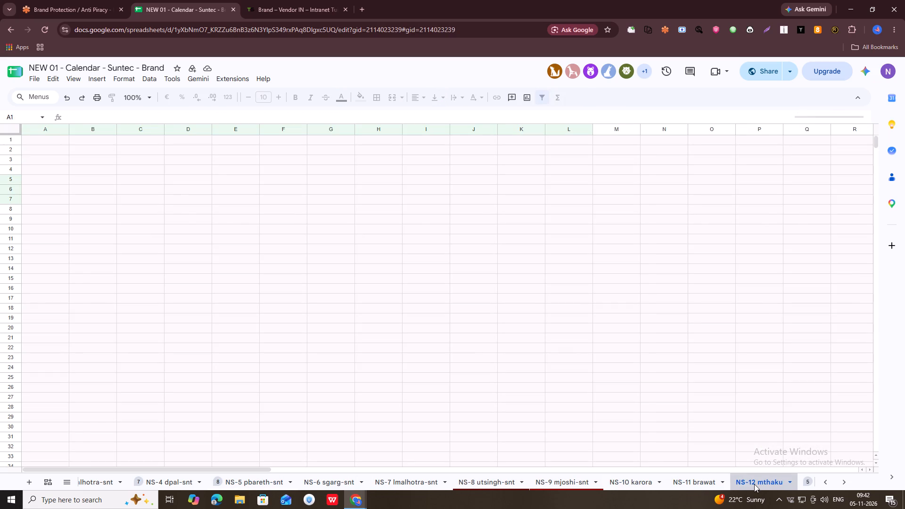
scroll(754, 484, down, 4)
Count the SMB-1 sheet's customers by selecting from 24 Bottles Societa Benefit SRL through VICTOR RACKETS INDUSTRIAL CORP.
click(656, 485)
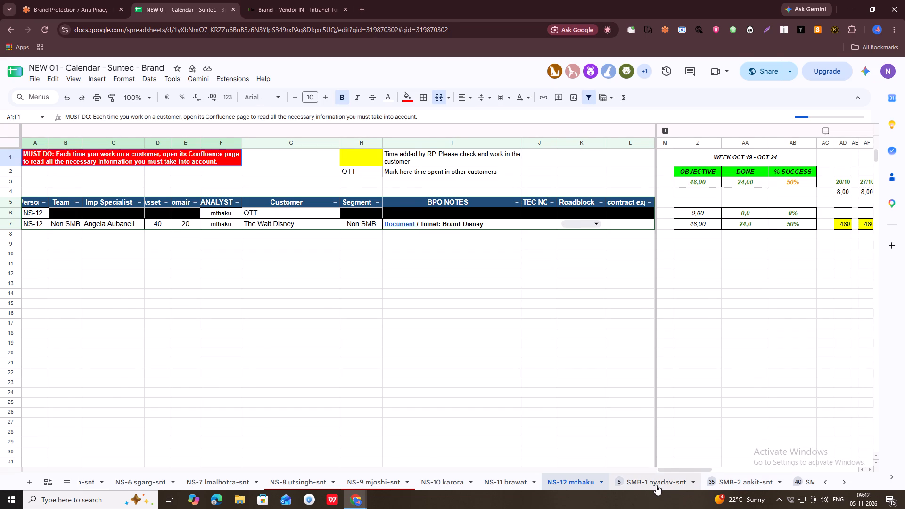
scroll(287, 362, down, 2)
scroll(493, 351, up, 4)
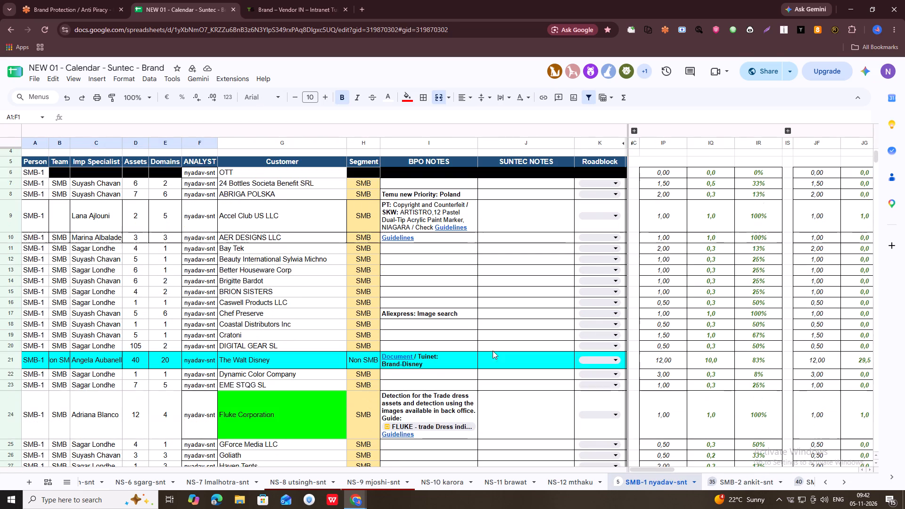
scroll(493, 351, up, 1)
click(247, 235)
scroll(286, 297, down, 8)
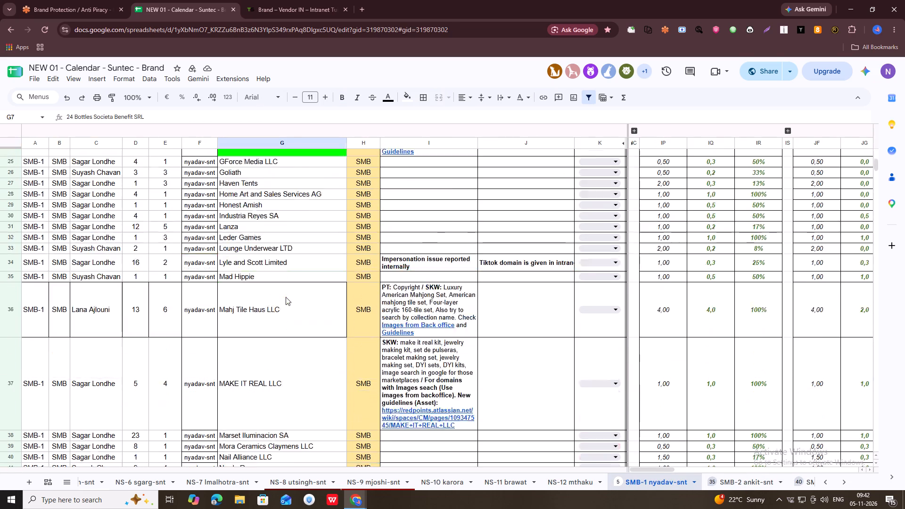
scroll(286, 297, down, 6)
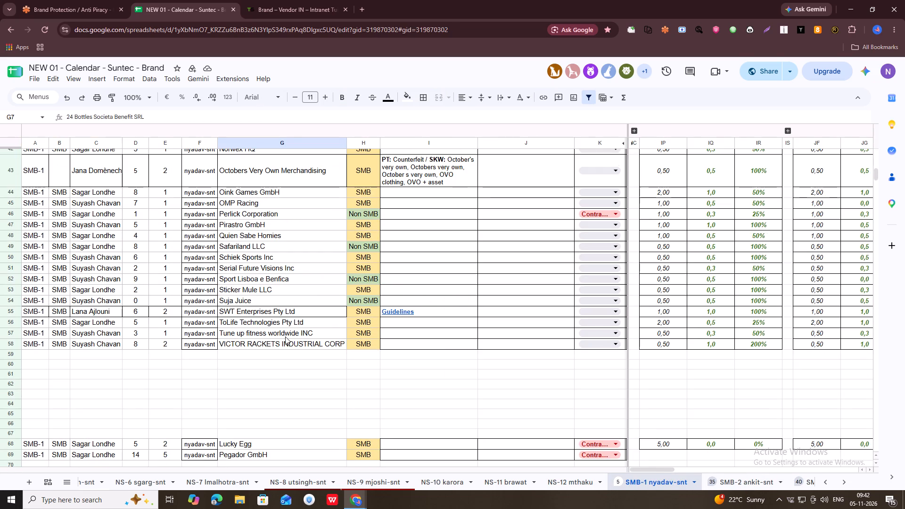
shift+click(283, 346)
scroll(296, 350, down, 1)
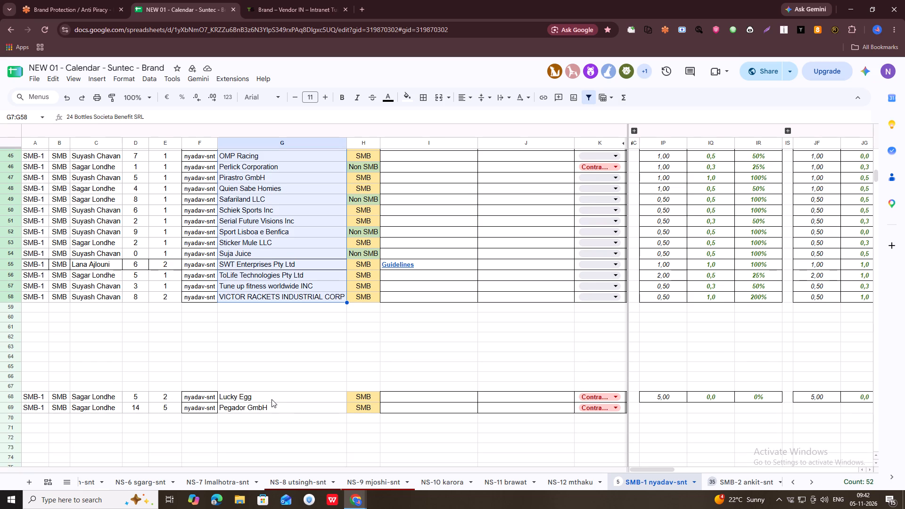
scroll(327, 394, up, 3)
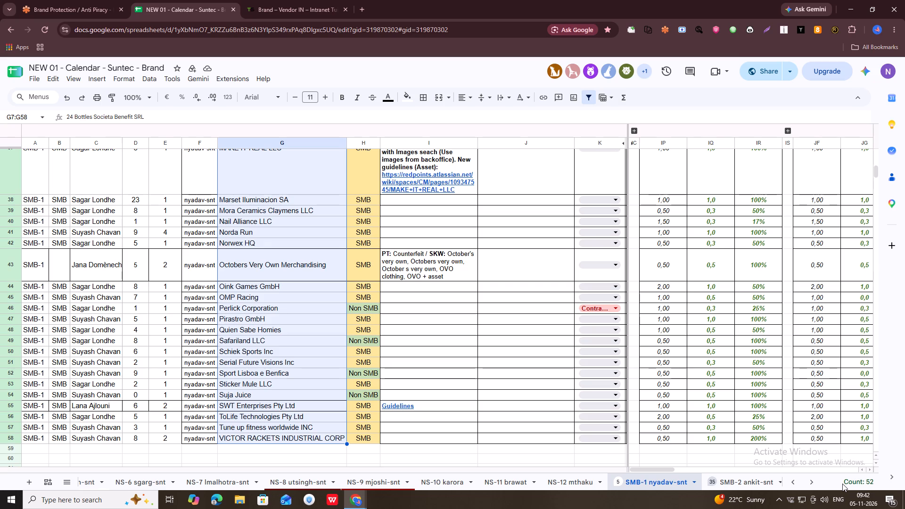
Count the NS-3 sheet's customers by selecting from Alpargatas SA through Wheel Pros LLC.
scroll(411, 488, up, 3)
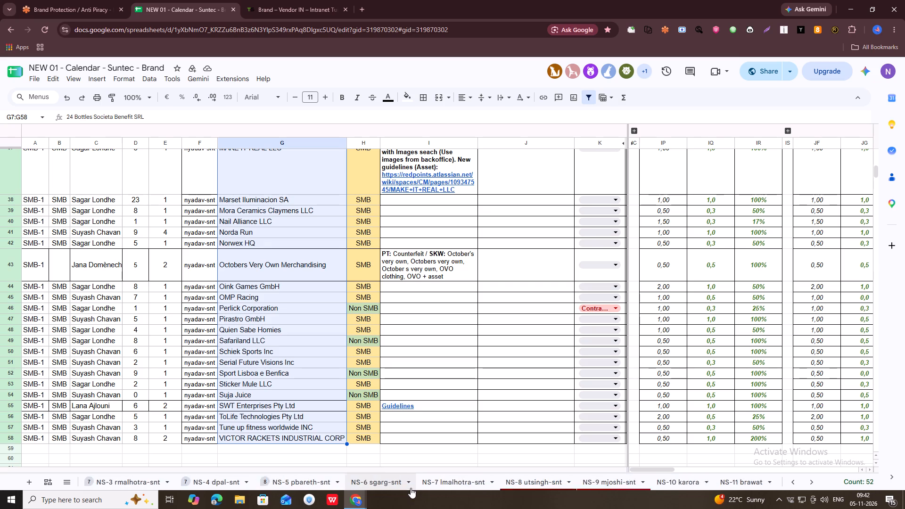
scroll(411, 488, up, 9)
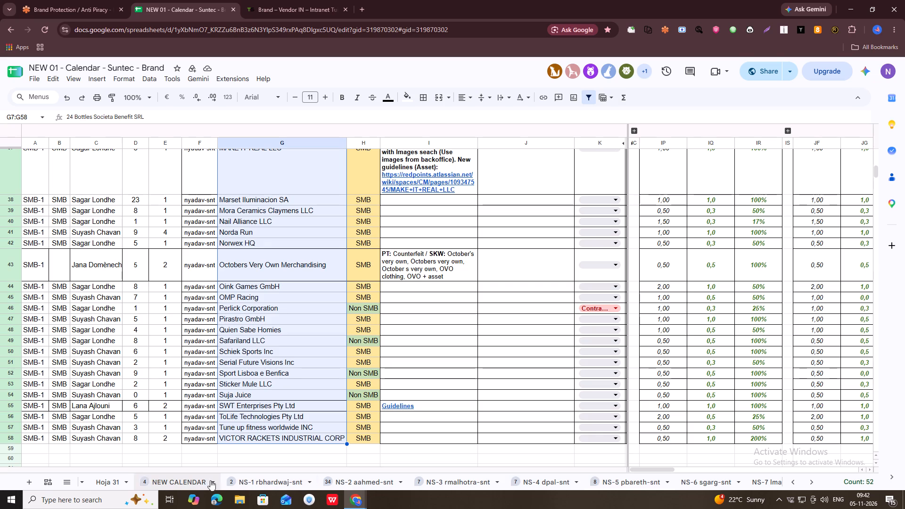
click(459, 479)
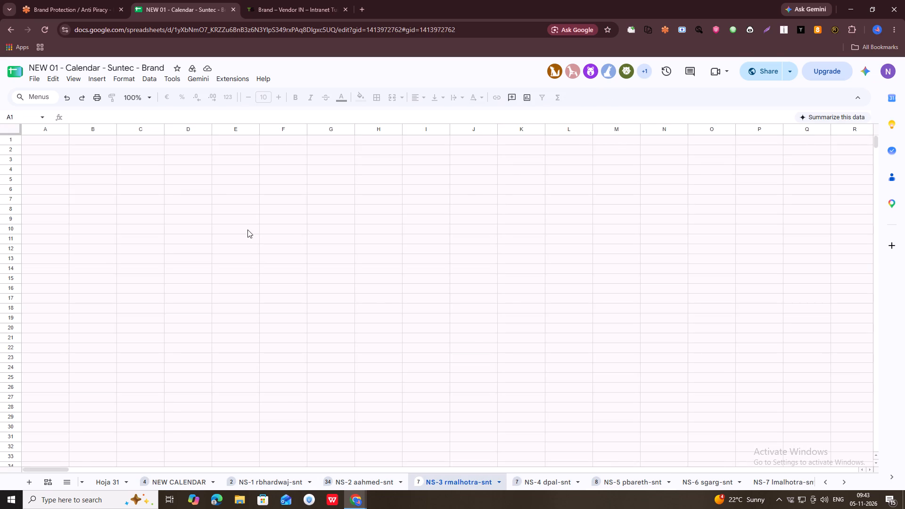
click(313, 289)
scroll(341, 306, down, 5)
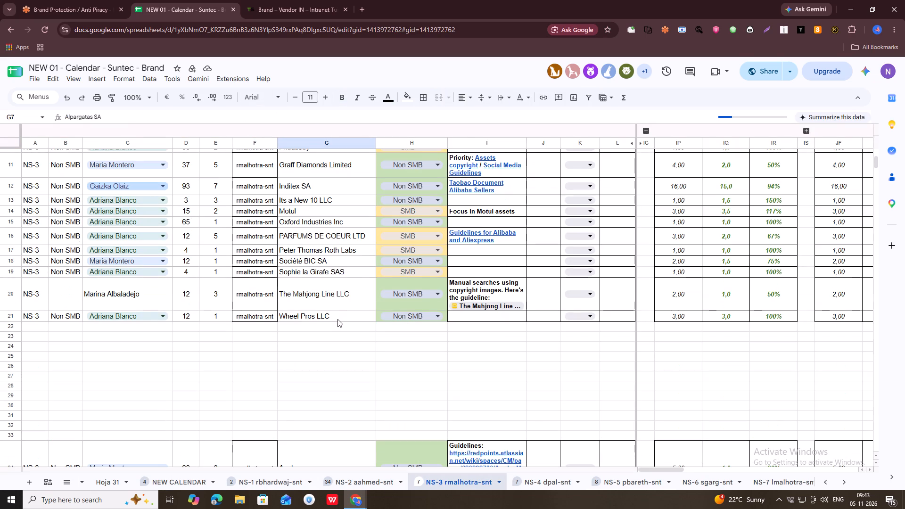
shift+click(336, 318)
scroll(336, 318, down, 3)
scroll(339, 350, up, 5)
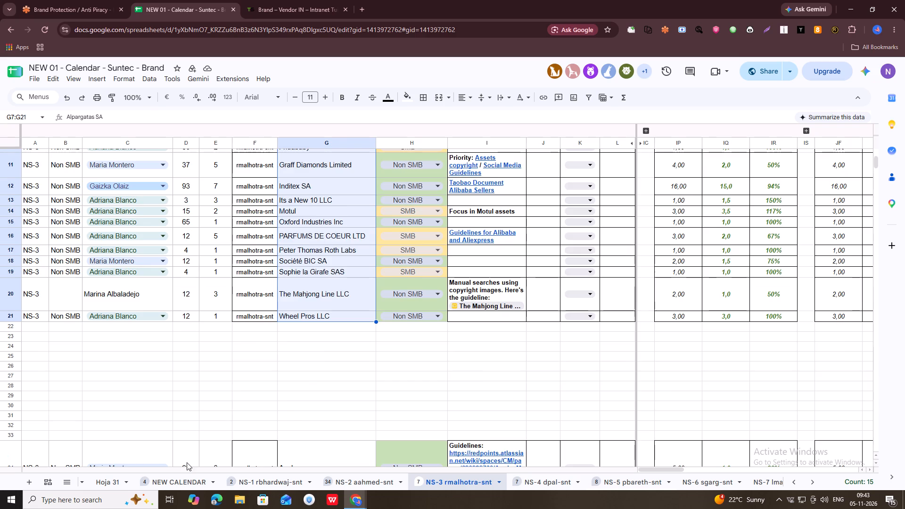
Count the NS-1 sheet's customers by selecting from 419STUDIOS LTD through Zippo Manufacturing Company.
click(273, 478)
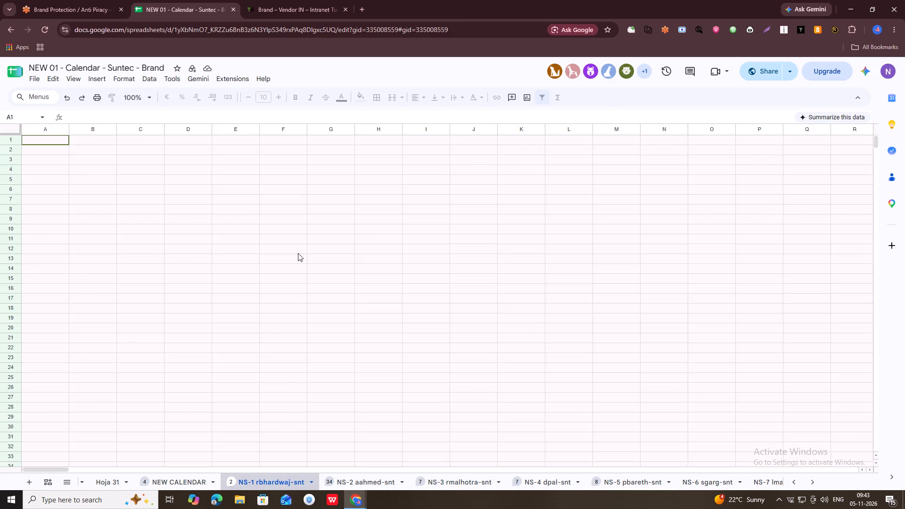
click(303, 220)
scroll(314, 298, down, 5)
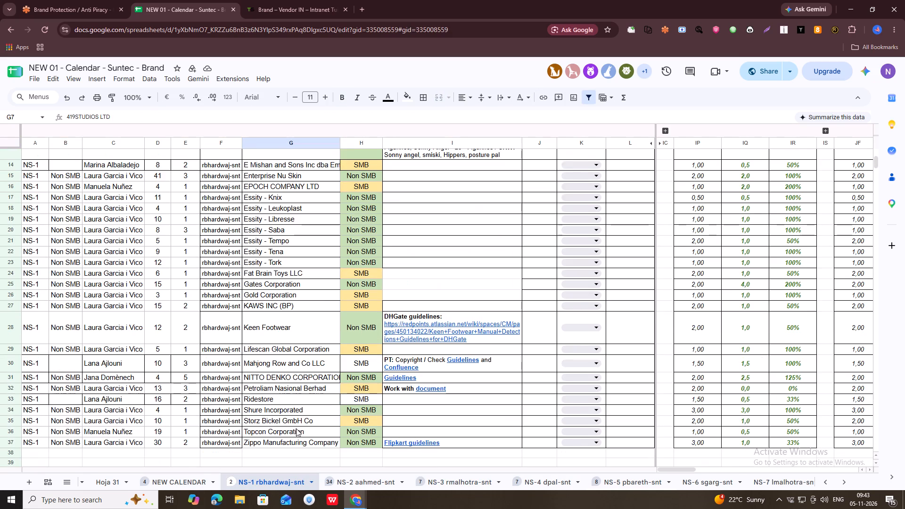
shift+click(293, 439)
scroll(312, 416, down, 3)
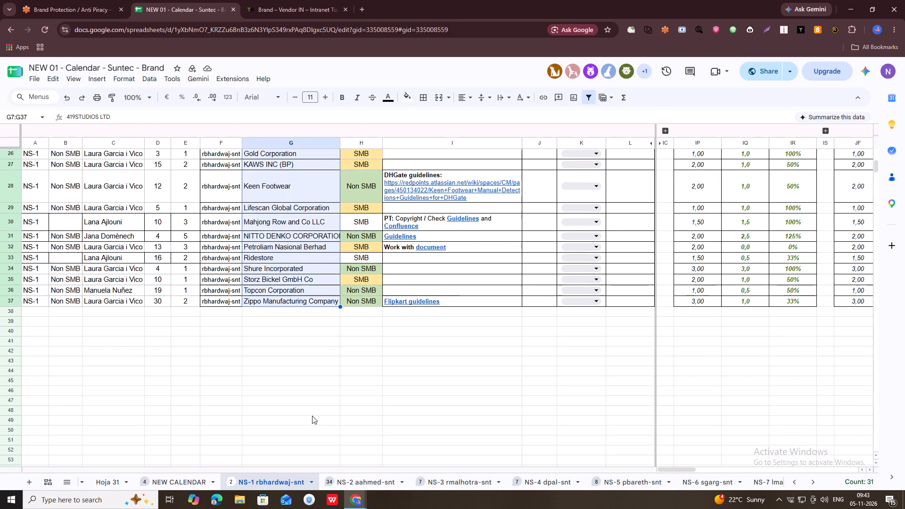
scroll(312, 416, up, 2)
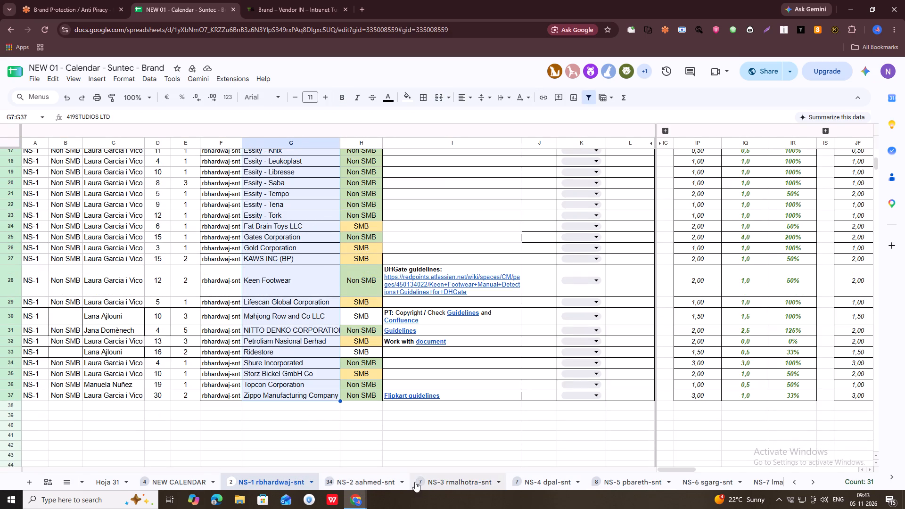
Count the NS-2 sheet's customers by selecting from Caterpillar Inc (Brand Protection) through Wiley X Inc, then clear the selection.
click(386, 482)
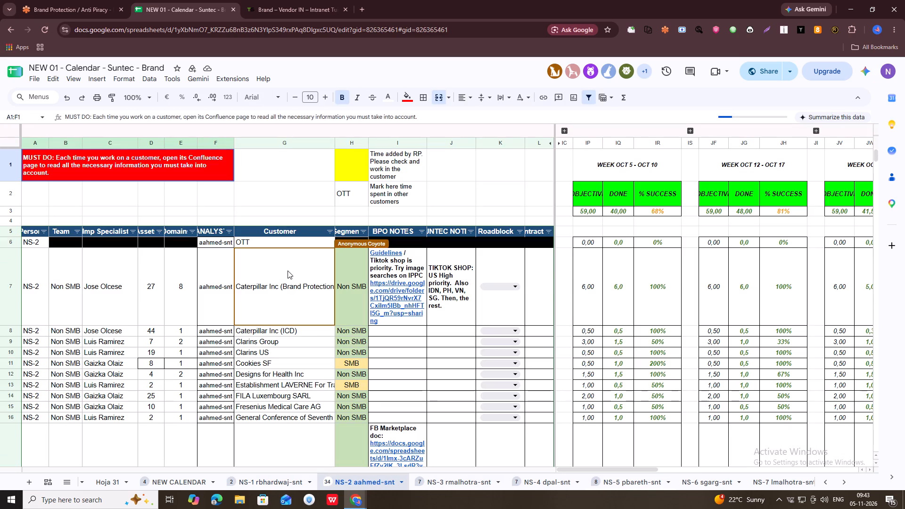
click(288, 271)
scroll(295, 293, down, 5)
scroll(283, 371, down, 11)
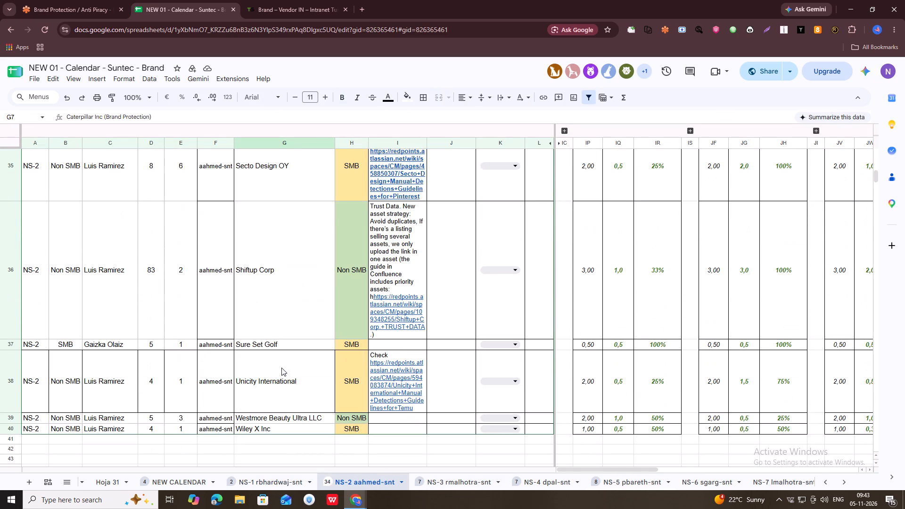
shift+click(279, 428)
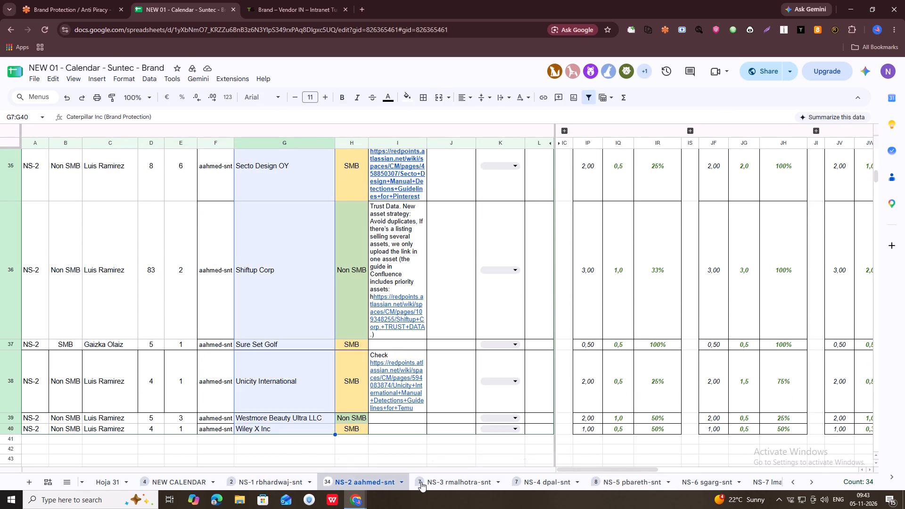
click(783, 458)
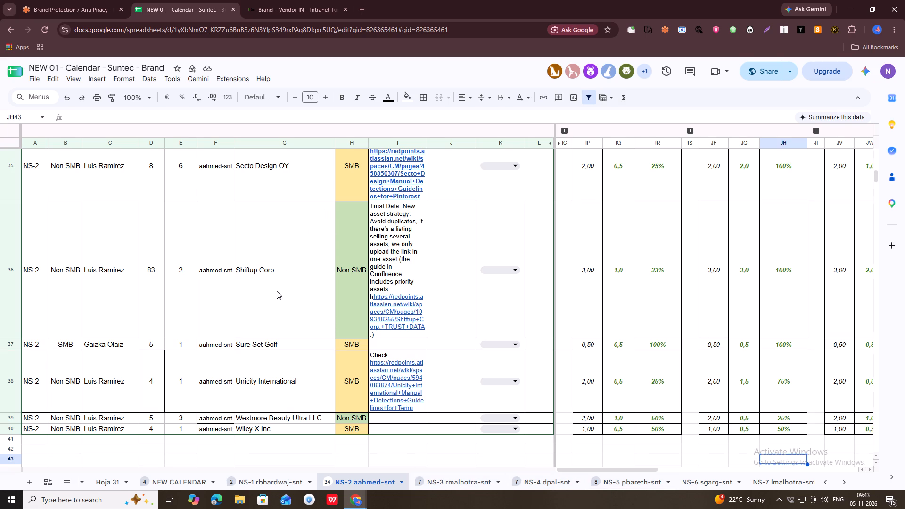
Return to the SMB-1 sheet, clear the customer selection, and review the customer list from its last rows up to OTT.
scroll(760, 482, down, 4)
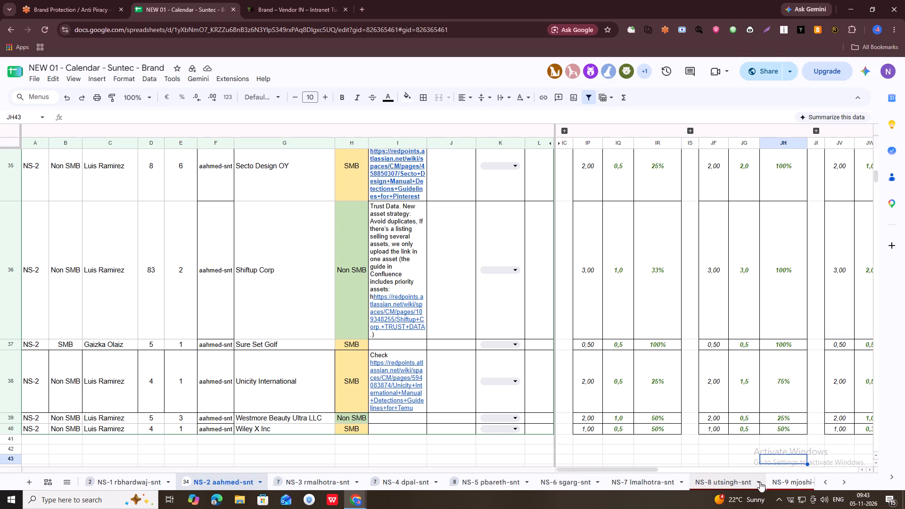
scroll(760, 482, down, 5)
click(778, 482)
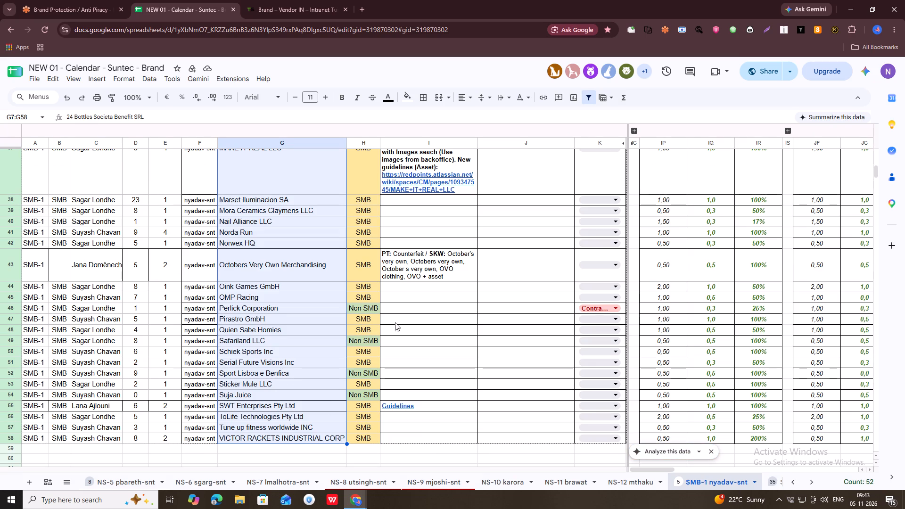
click(463, 308)
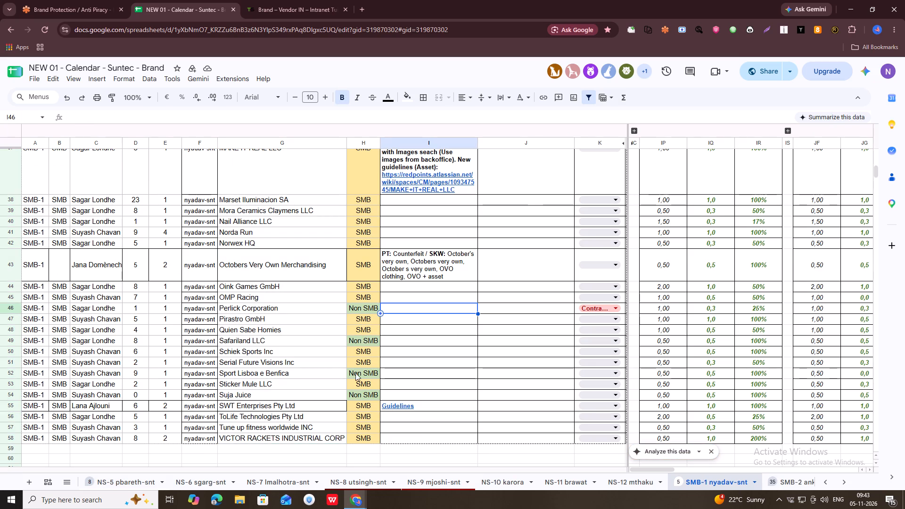
scroll(254, 278, up, 4)
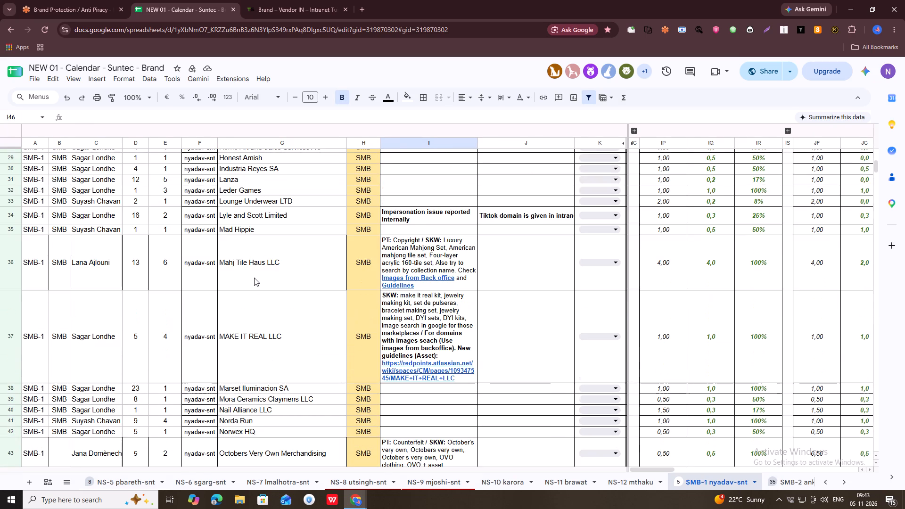
scroll(254, 277, up, 2)
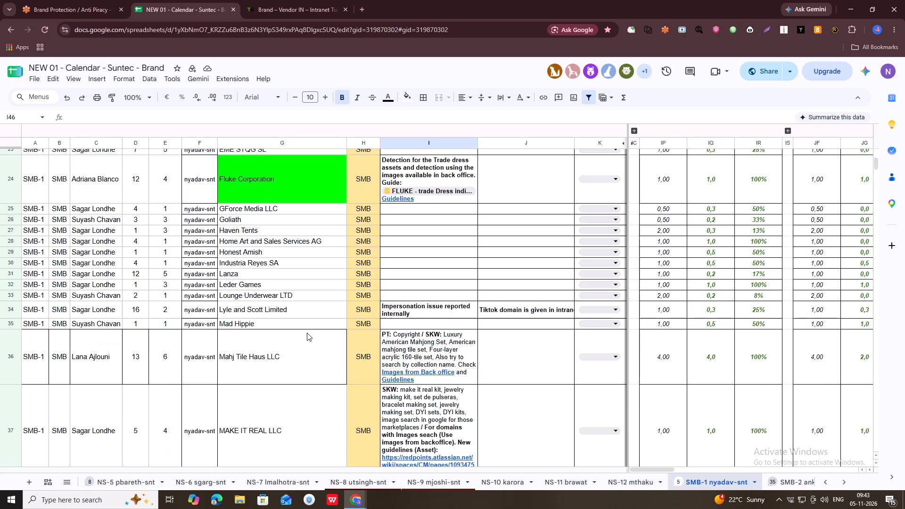
scroll(307, 333, up, 3)
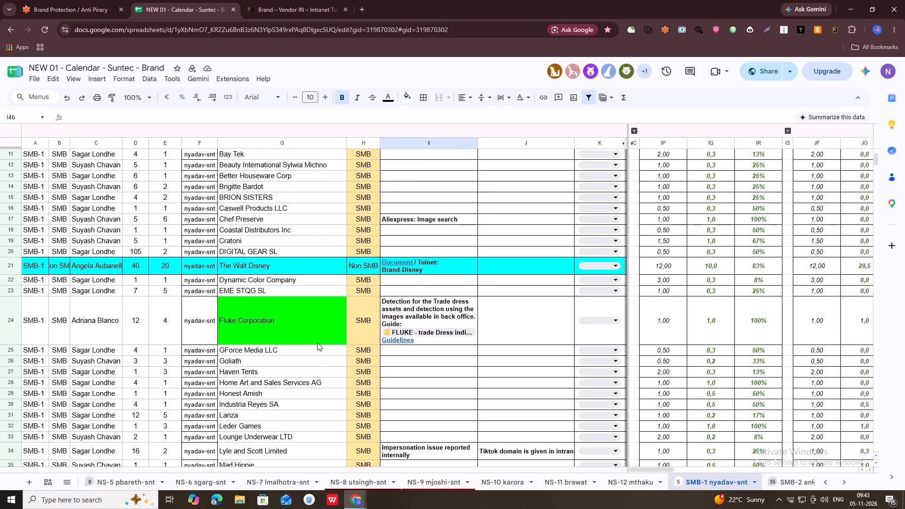
scroll(320, 331, up, 2)
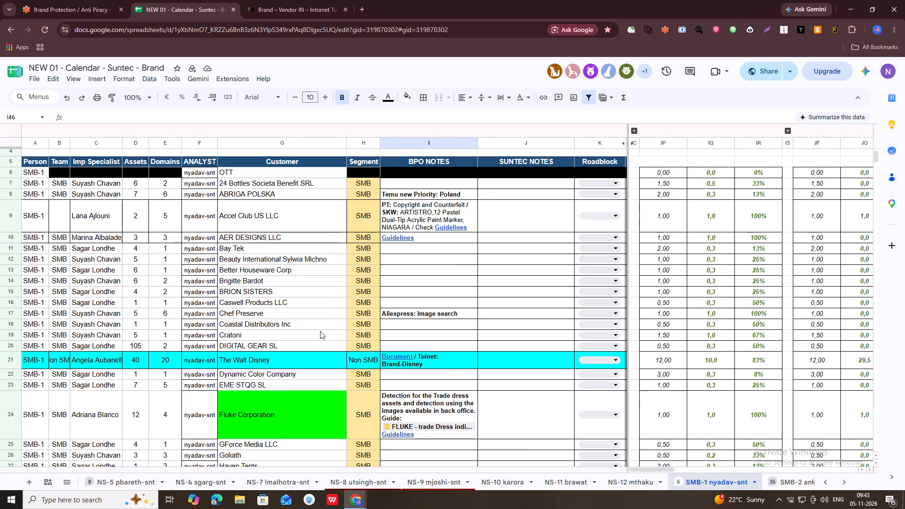
Check the separate Lucky Egg and Pegador GmbH rows below the main customer list in the SMB-1 sheet.
scroll(320, 331, down, 4)
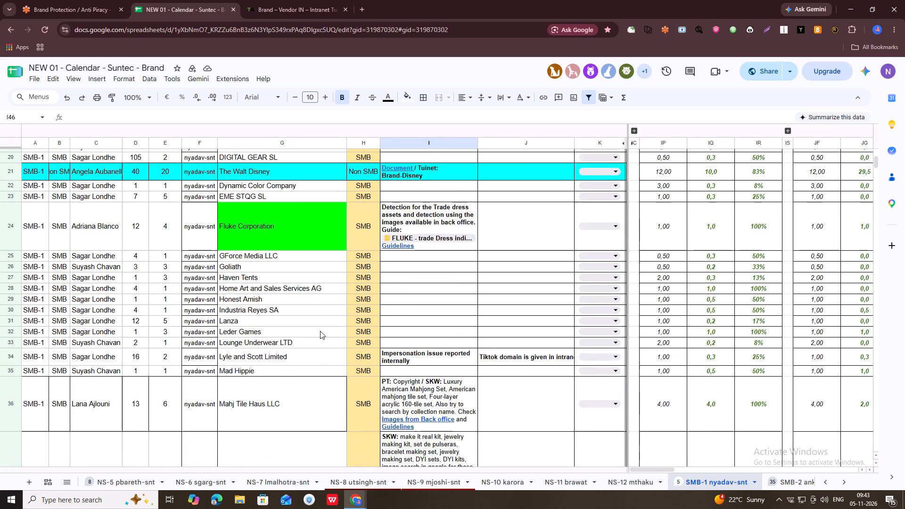
scroll(320, 331, down, 2)
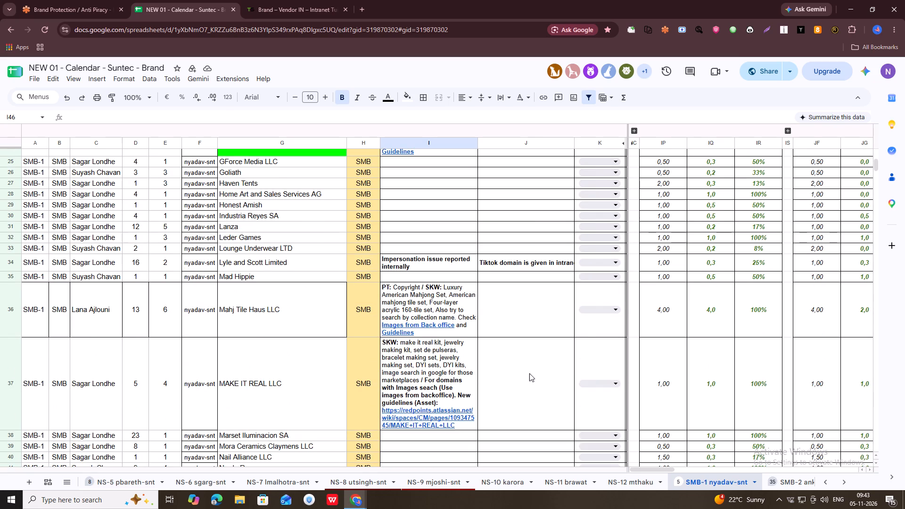
scroll(529, 373, down, 4)
scroll(371, 370, down, 4)
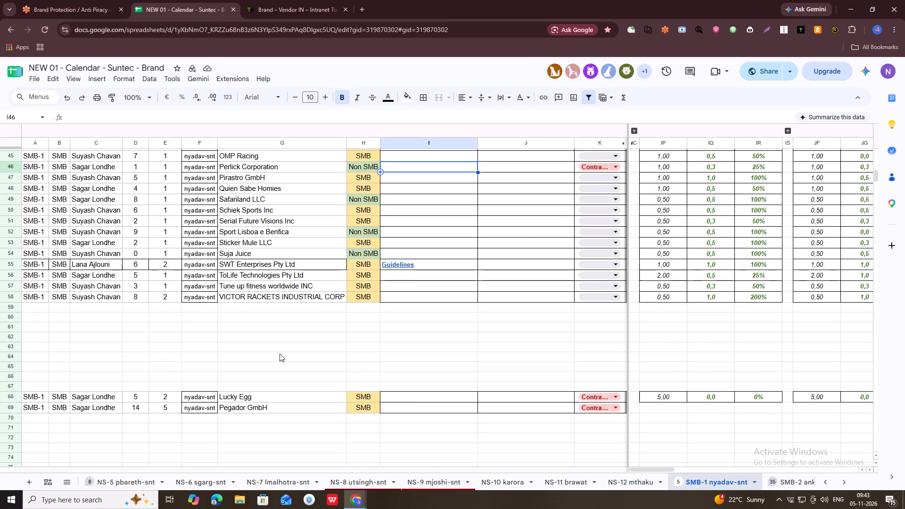
click(250, 394)
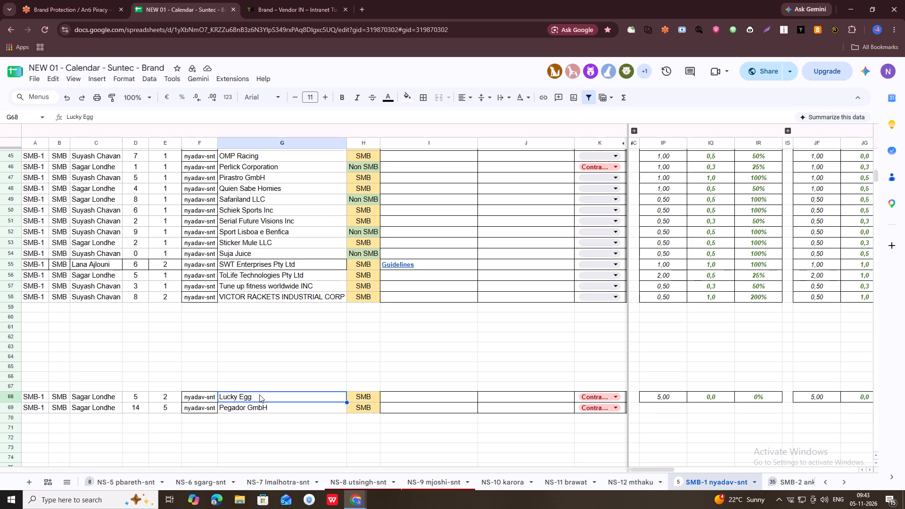
click(276, 410)
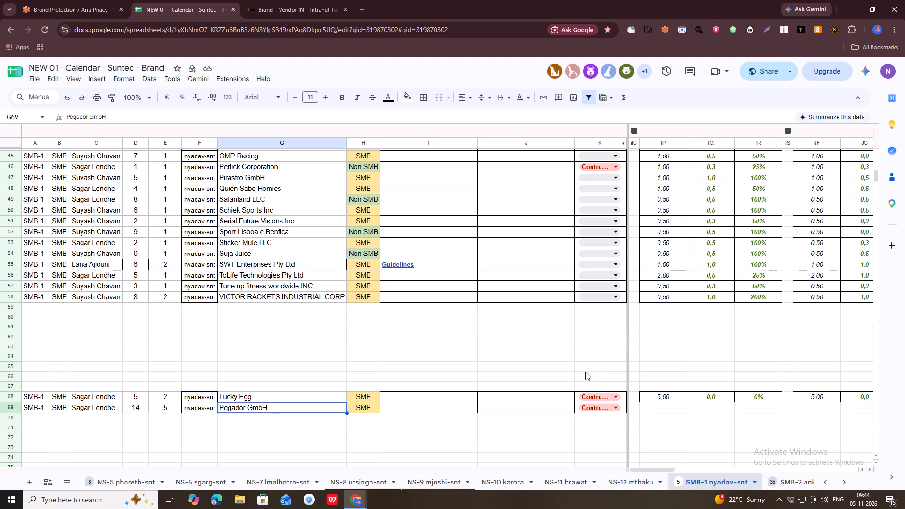
scroll(348, 361, up, 3)
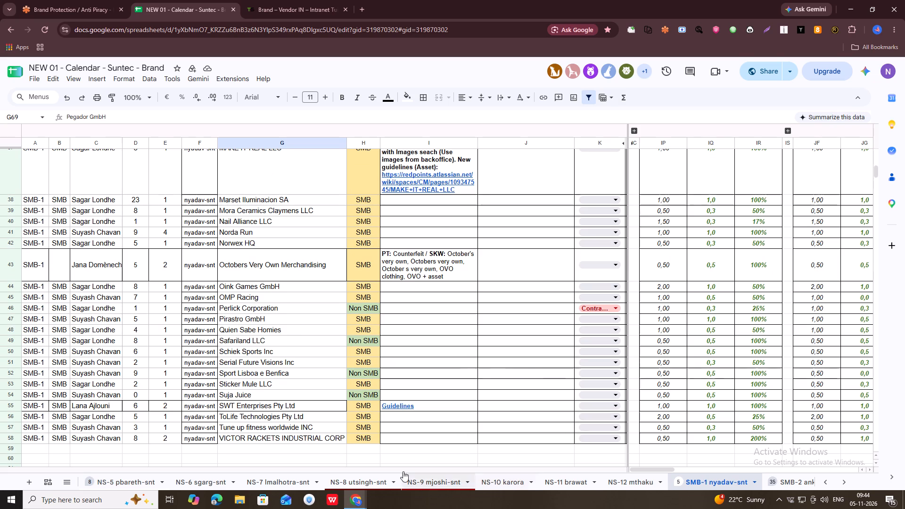
Search the NEW CALENDAR sheet for parlux, check the analyst assigned to Parlux SpA, and close the search.
scroll(156, 477, up, 18)
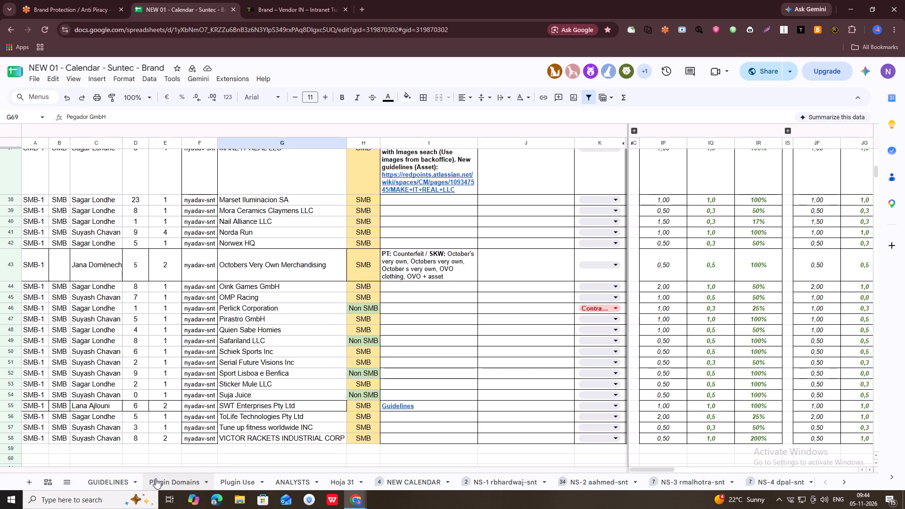
click(408, 480)
scroll(553, 286, down, 5)
scroll(487, 287, down, 6)
key(ctrl+f)
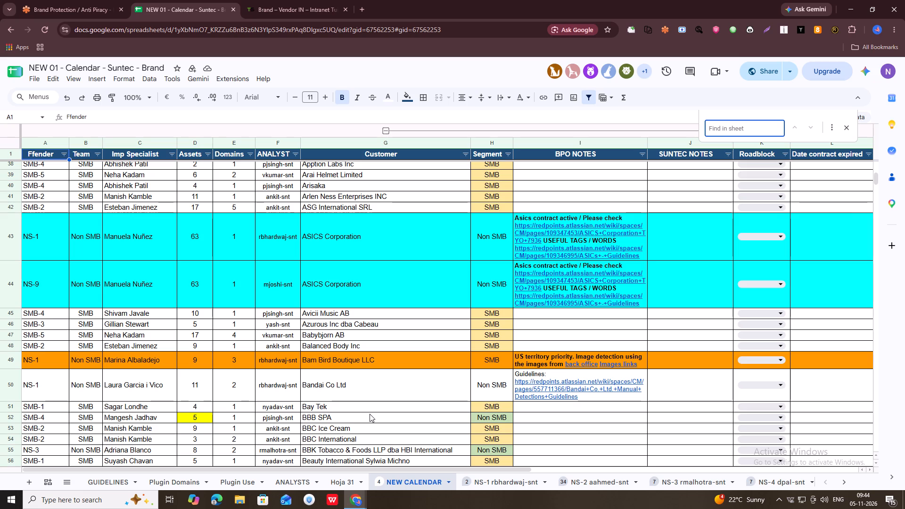
scroll(354, 416, down, 6)
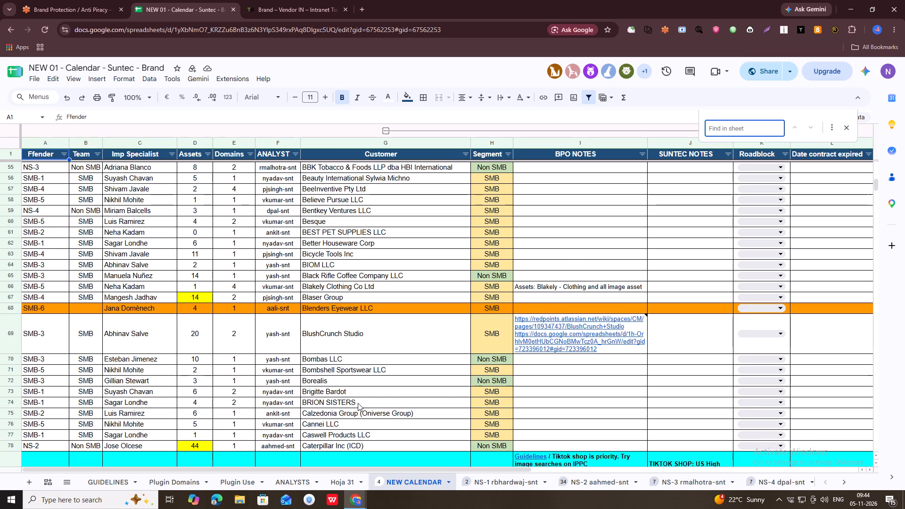
scroll(358, 403, down, 6)
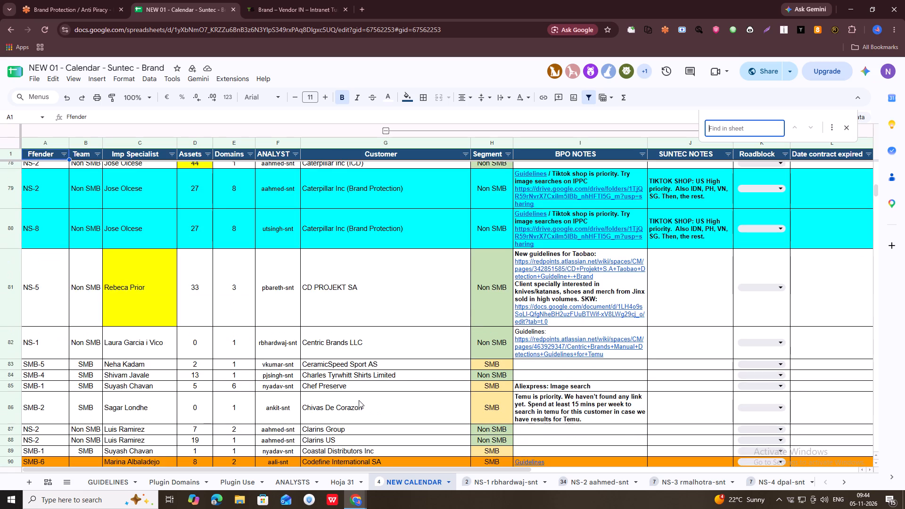
scroll(359, 400, down, 10)
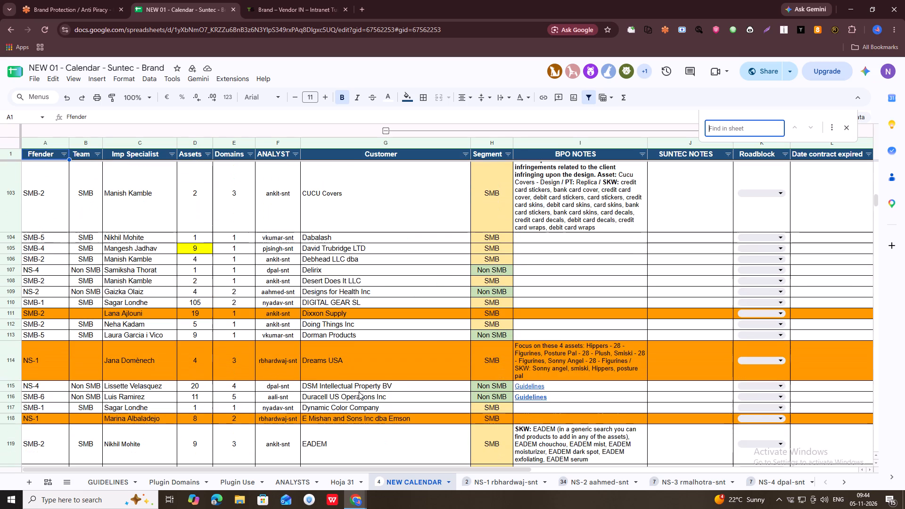
scroll(359, 392, down, 5)
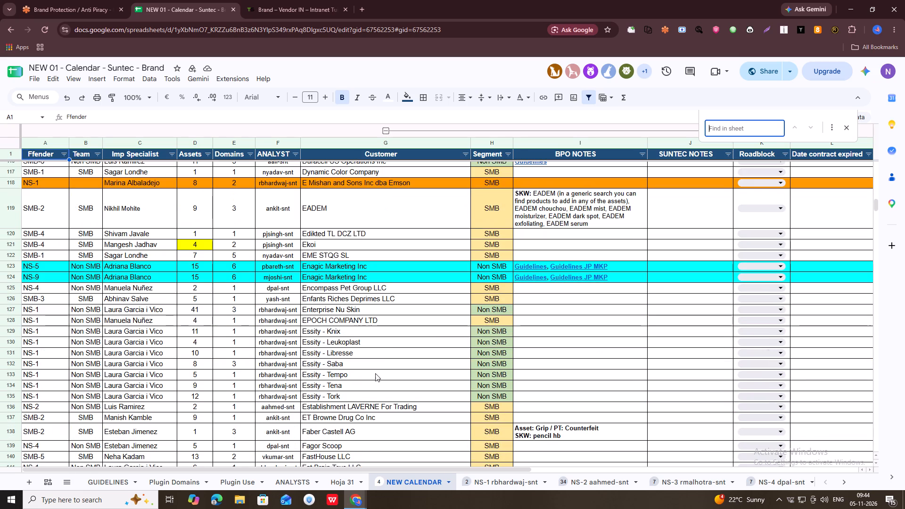
scroll(385, 360, down, 3)
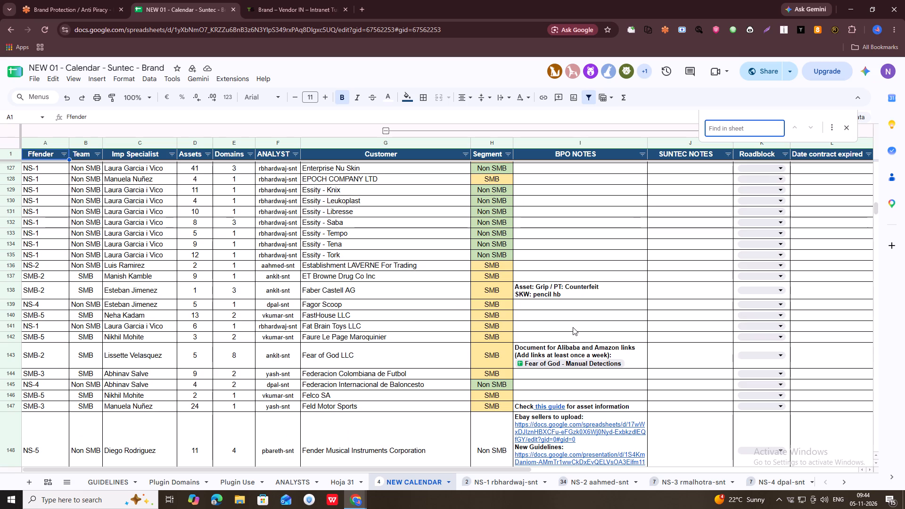
text(parlux)
scroll(491, 448, down, 1)
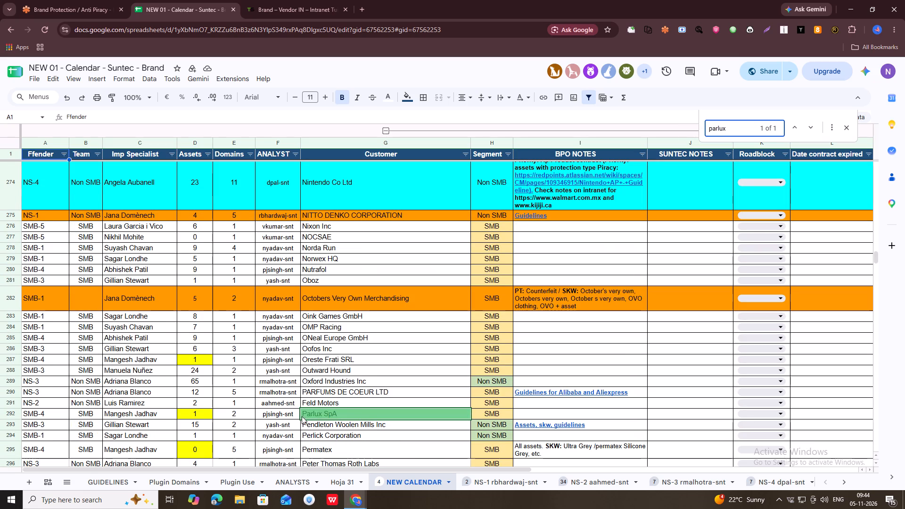
click(280, 415)
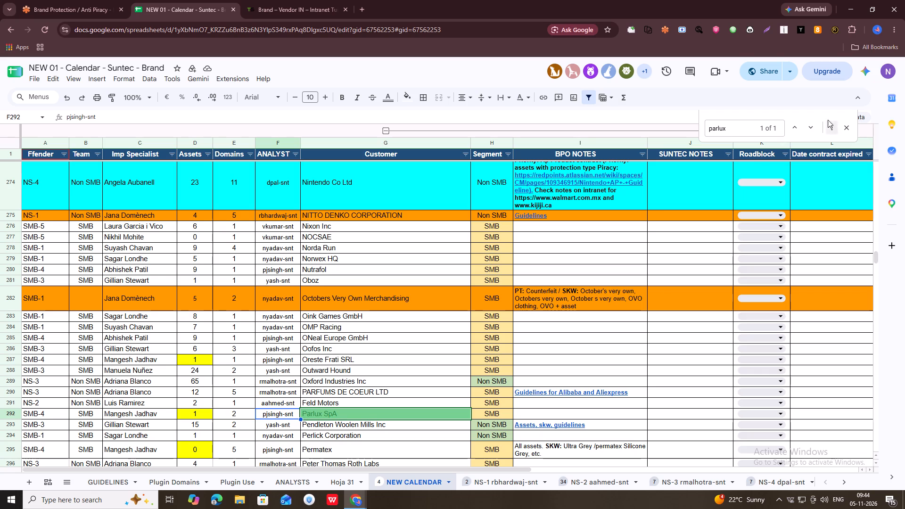
click(847, 126)
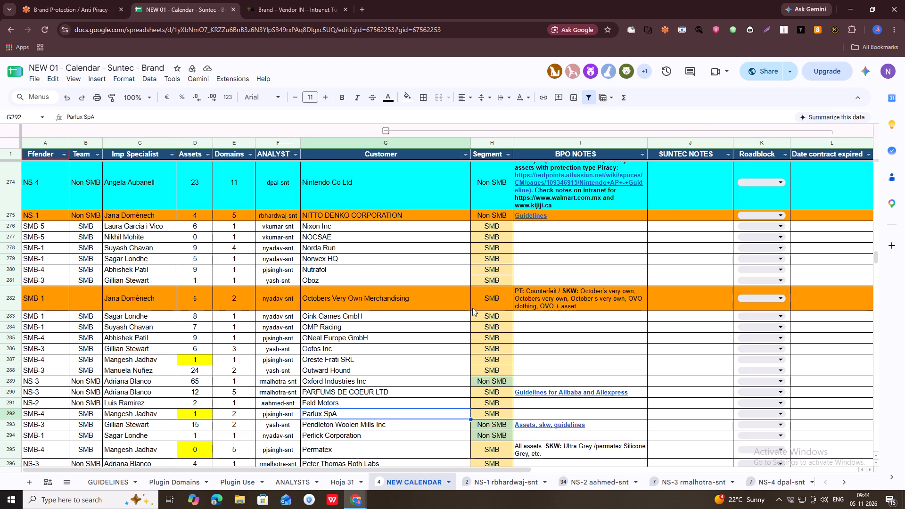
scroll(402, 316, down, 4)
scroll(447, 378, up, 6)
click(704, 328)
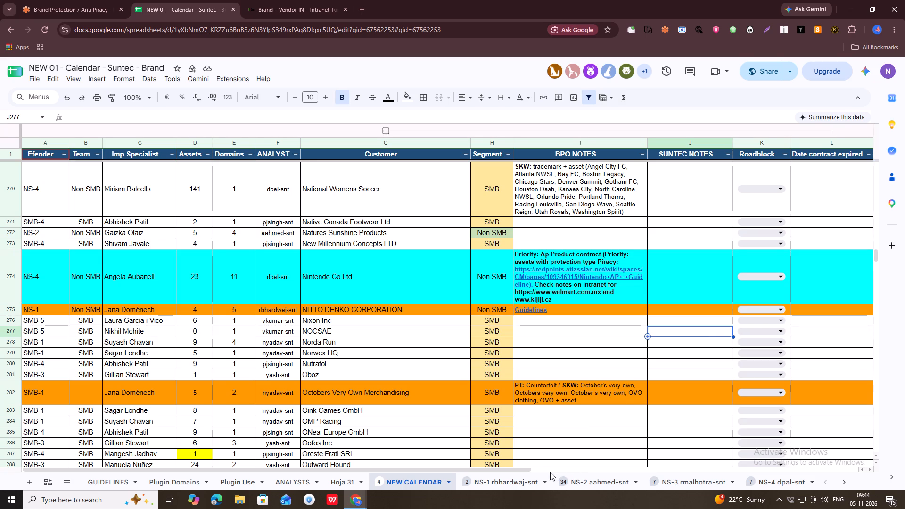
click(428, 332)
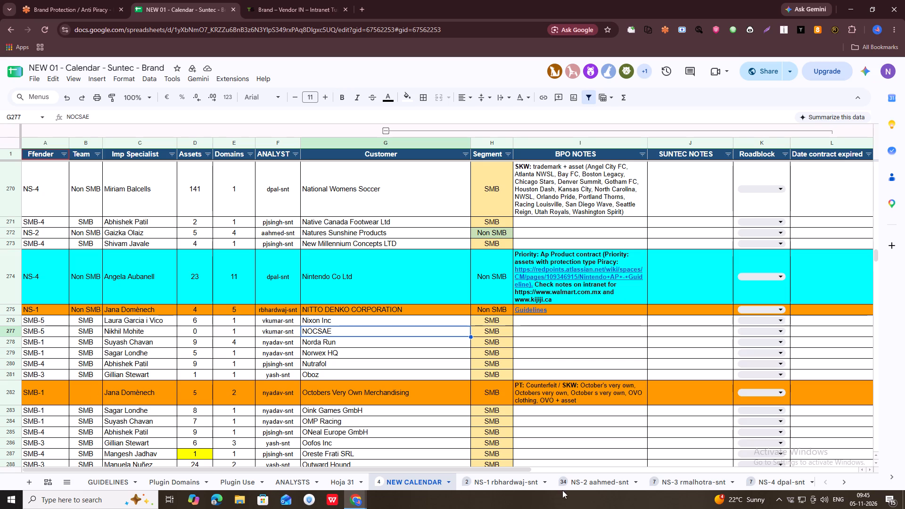
Examine the SMB-1 sheet's daily time entries for the 2/11 to 7/11 week, from the first customers down to VICTOR RACKETS INDUSTRIAL CORP.
scroll(562, 486, down, 17)
scroll(560, 483, down, 6)
scroll(691, 491, down, 5)
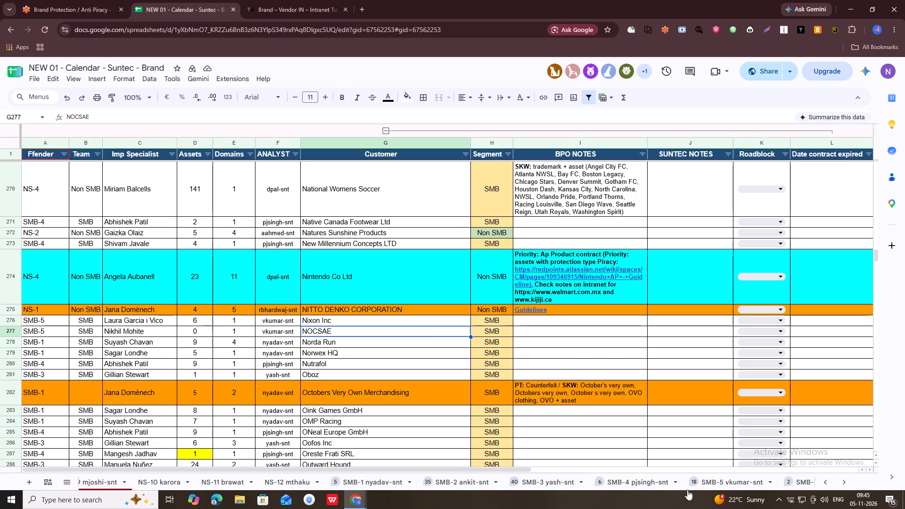
scroll(651, 481, down, 8)
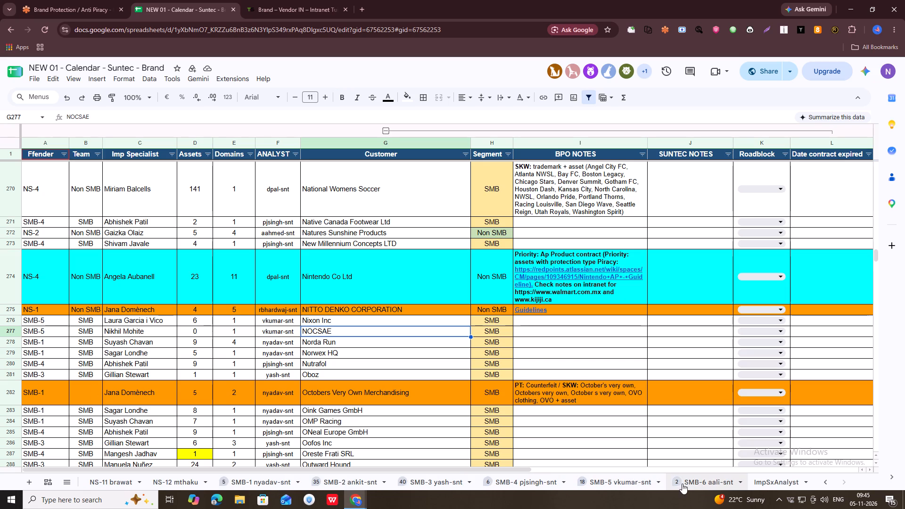
scroll(682, 484, down, 9)
click(256, 480)
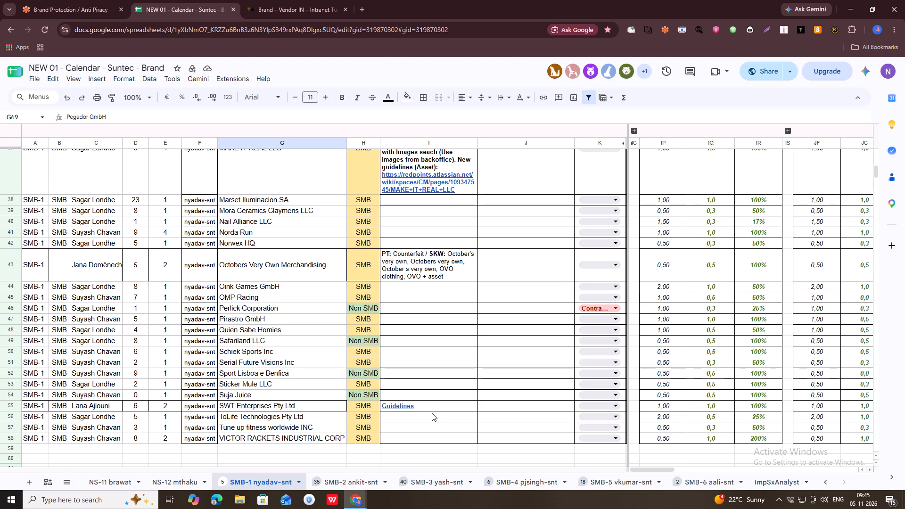
scroll(711, 409, up, 18)
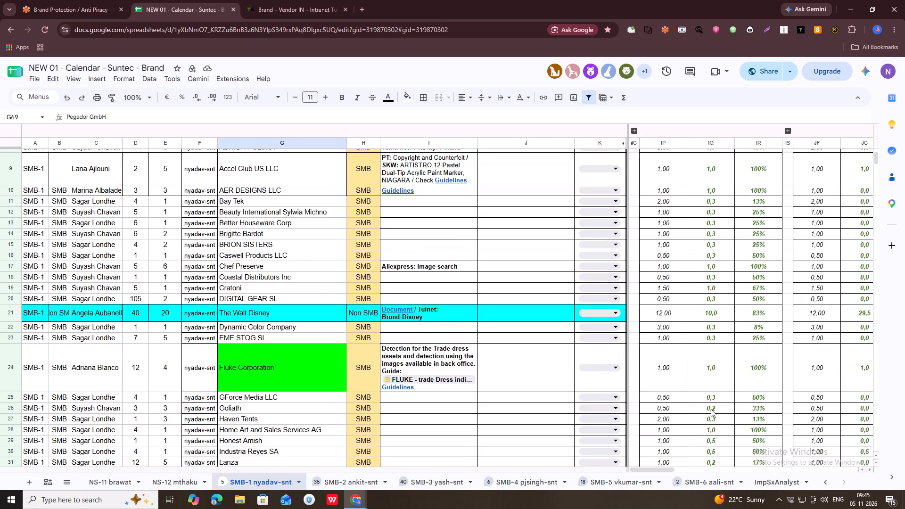
scroll(711, 409, up, 8)
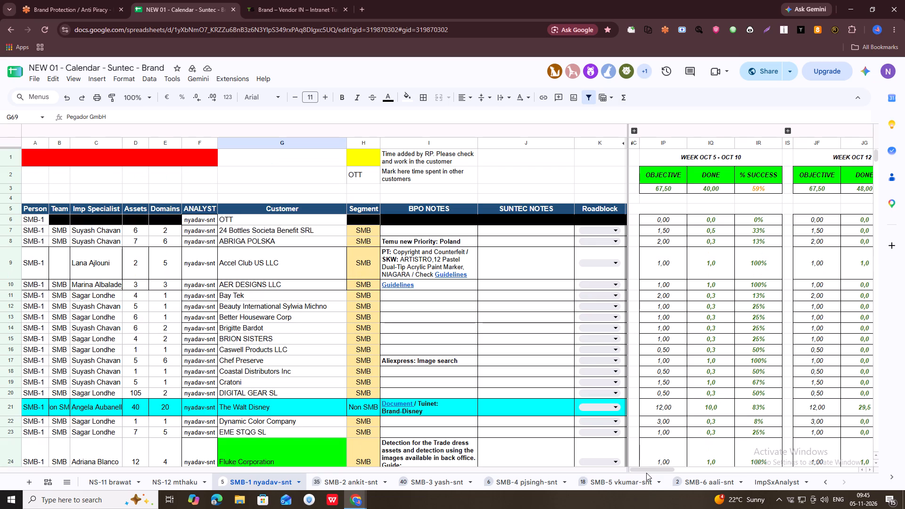
drag(646, 470, 711, 466)
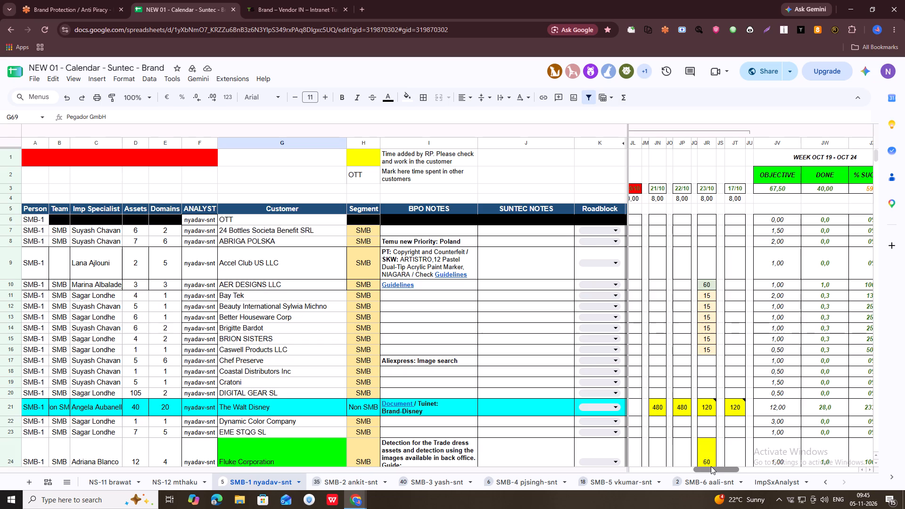
drag(711, 466, 768, 472)
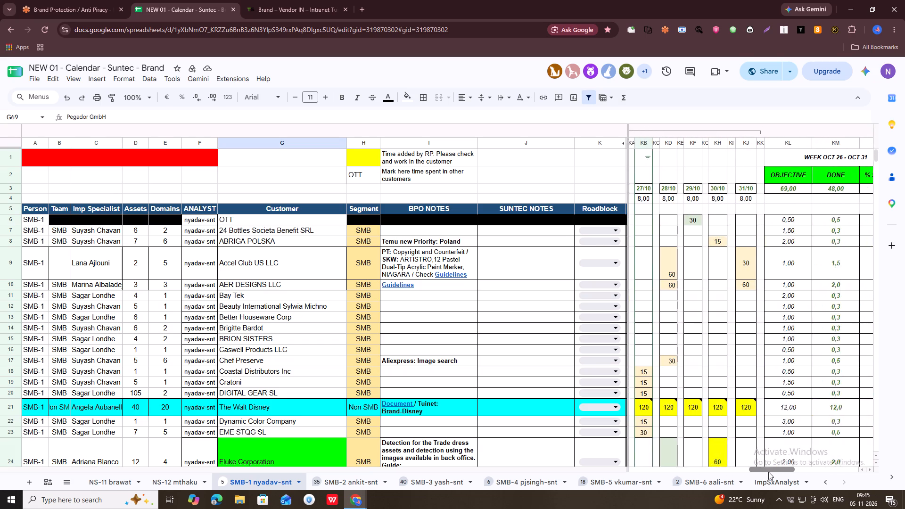
drag(768, 472, 811, 471)
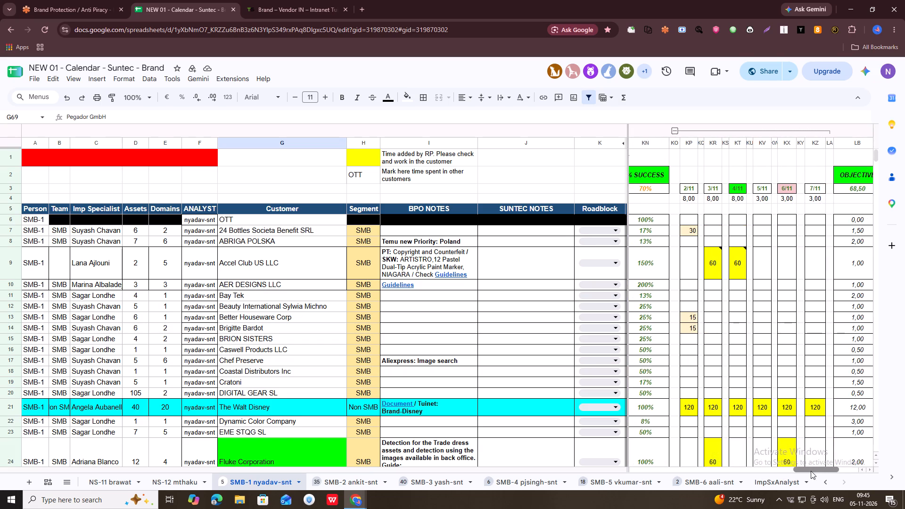
drag(811, 471, 820, 470)
scroll(709, 410, down, 5)
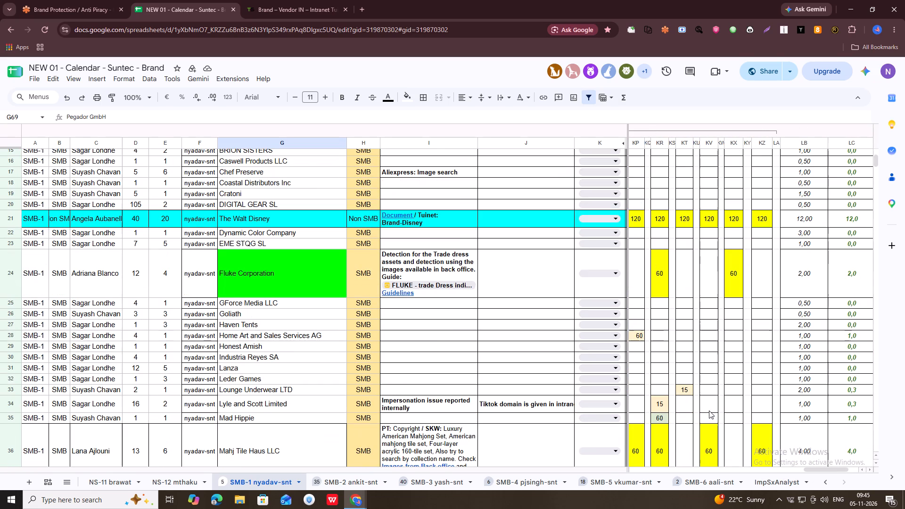
scroll(709, 410, down, 8)
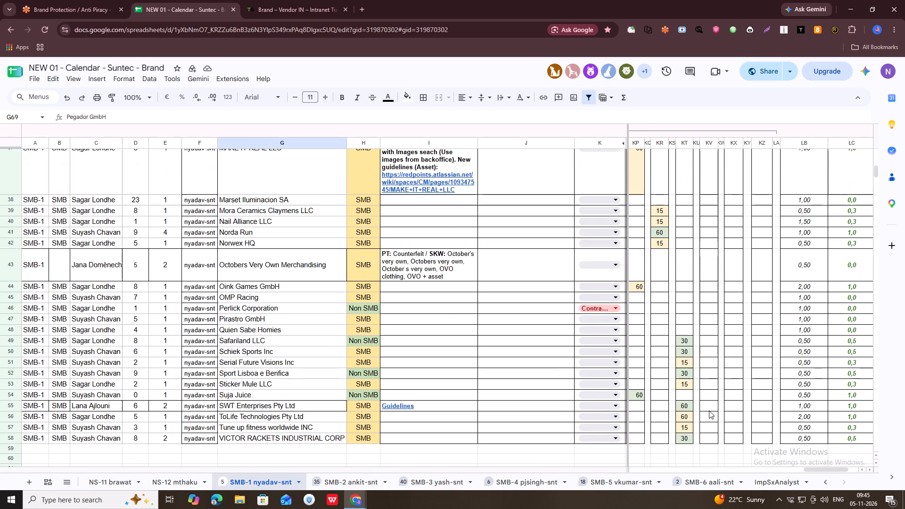
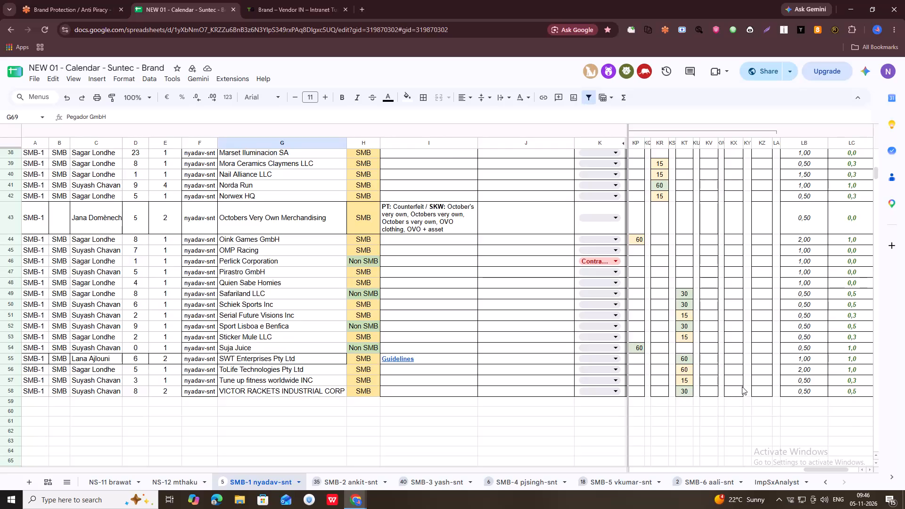
Review the SMB-1 daily time entries from 2/11 to 7/11 again, including the 6/11 cells from The Walt Disney to Goliath.
scroll(742, 386, up, 4)
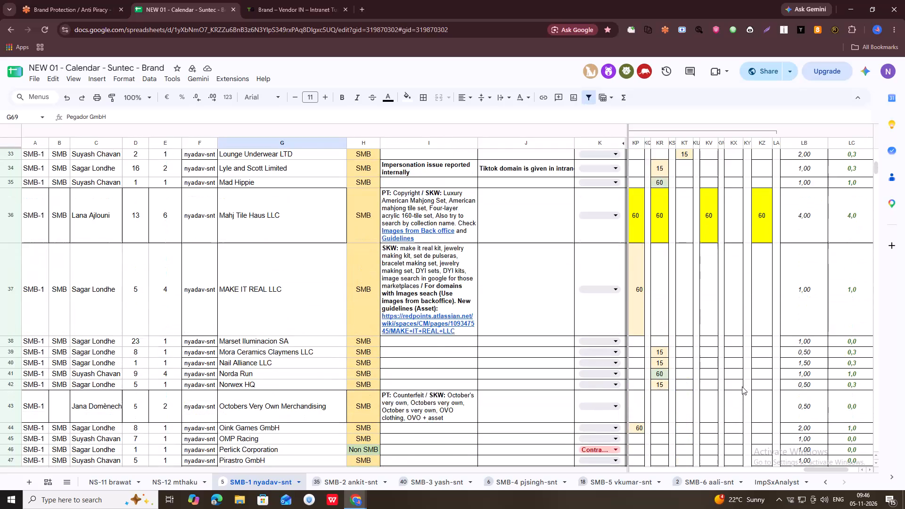
scroll(742, 386, up, 10)
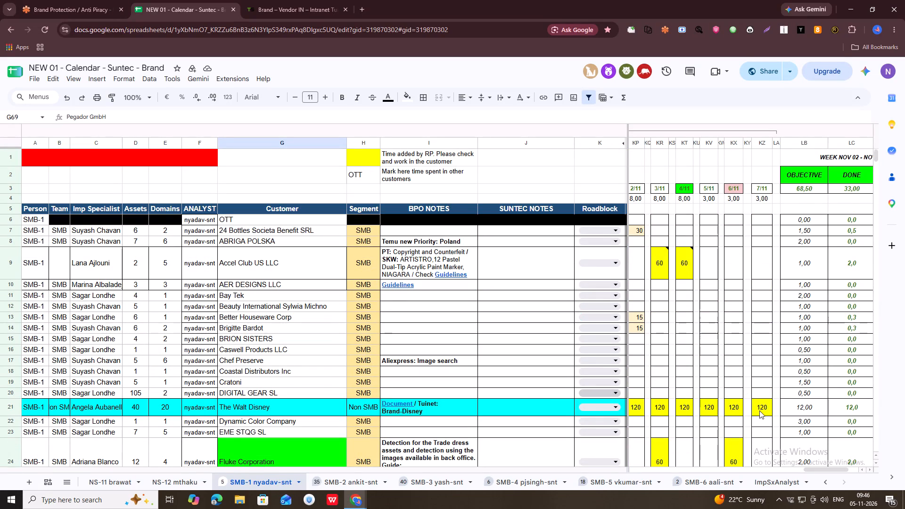
scroll(759, 410, down, 2)
drag(735, 315, 735, 406)
scroll(735, 406, down, 5)
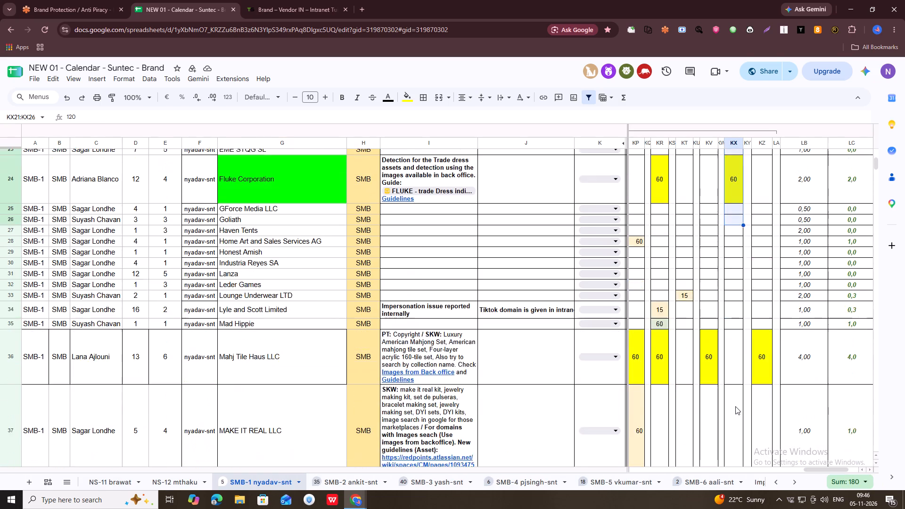
scroll(735, 406, down, 7)
scroll(735, 406, up, 12)
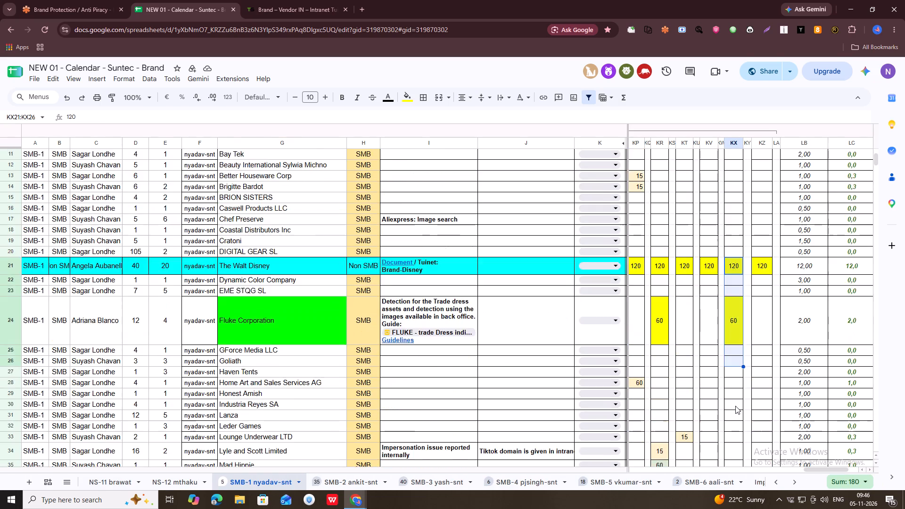
scroll(735, 406, up, 5)
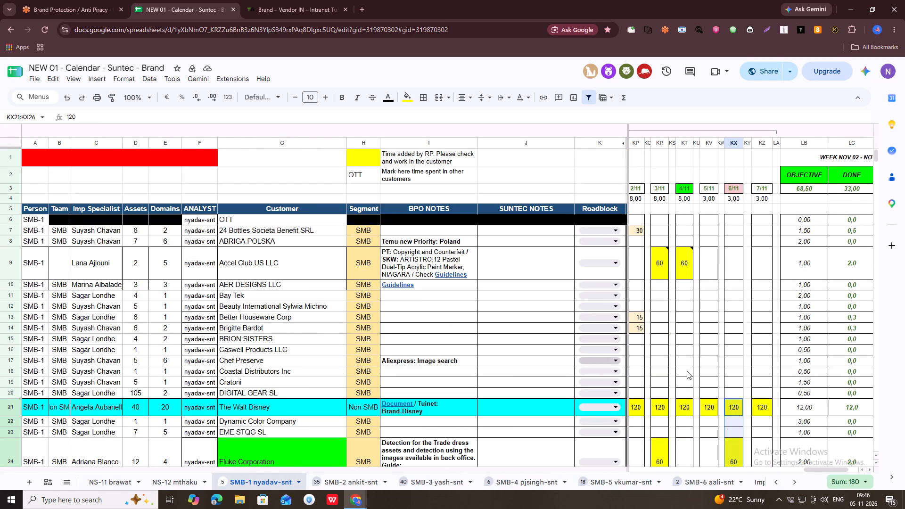
scroll(687, 371, down, 6)
scroll(473, 387, down, 5)
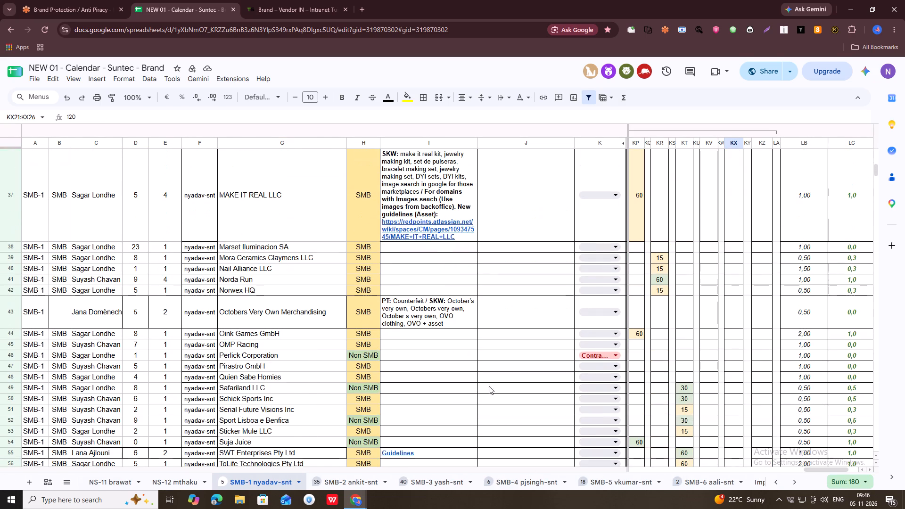
Highlight the Octobers Very Own Merchandising row and check its daily cells against the week's date headers and the other customers' entries.
click(7, 322)
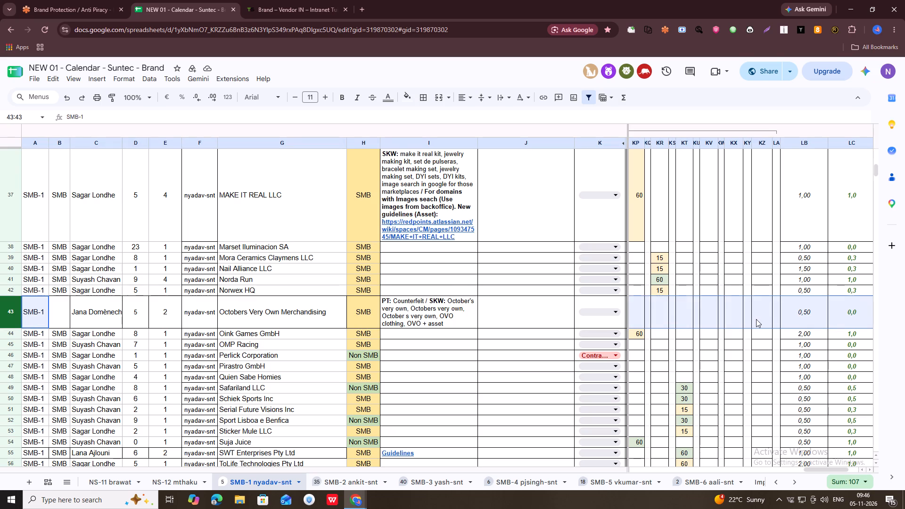
scroll(736, 335, up, 4)
scroll(736, 335, down, 2)
scroll(736, 335, up, 5)
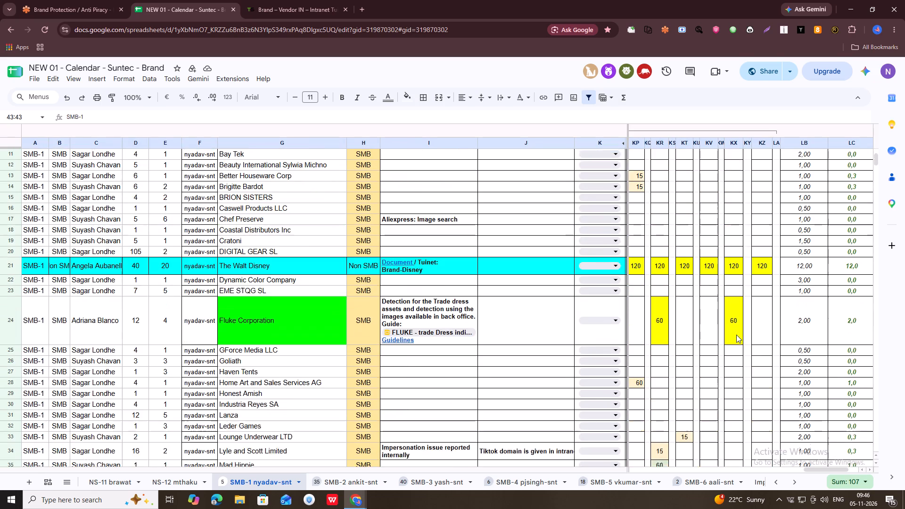
scroll(736, 335, up, 5)
scroll(736, 337, down, 7)
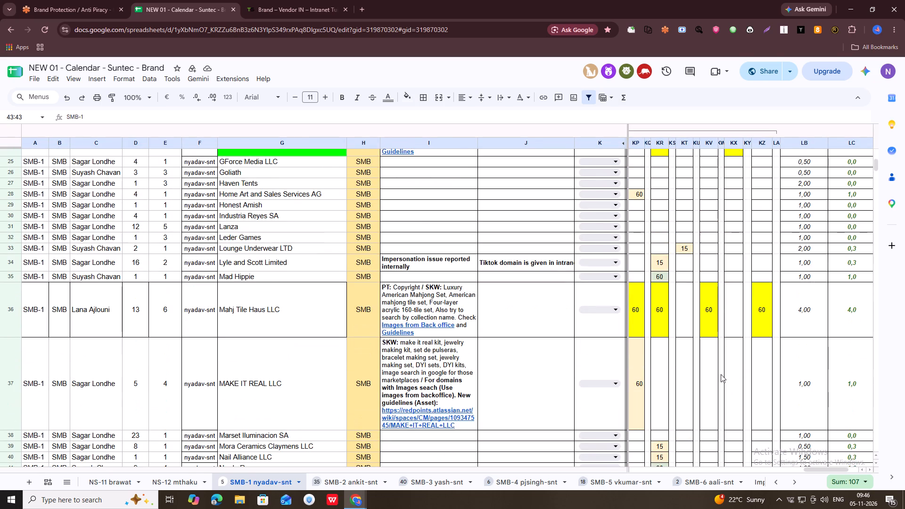
Enter 30 as the 5/11 time for Octobers Very Own Merchandising in the SMB-1 sheet.
scroll(716, 402, down, 3)
click(707, 368)
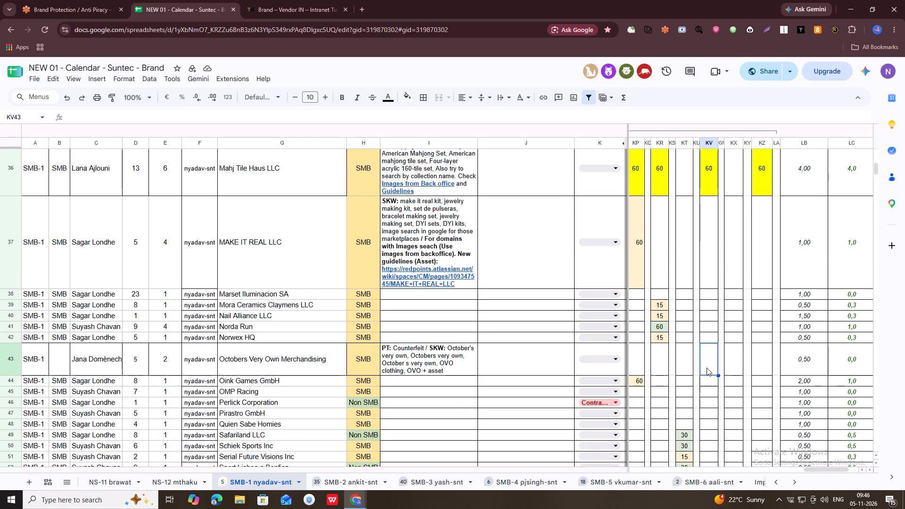
text(30)
key(Down)
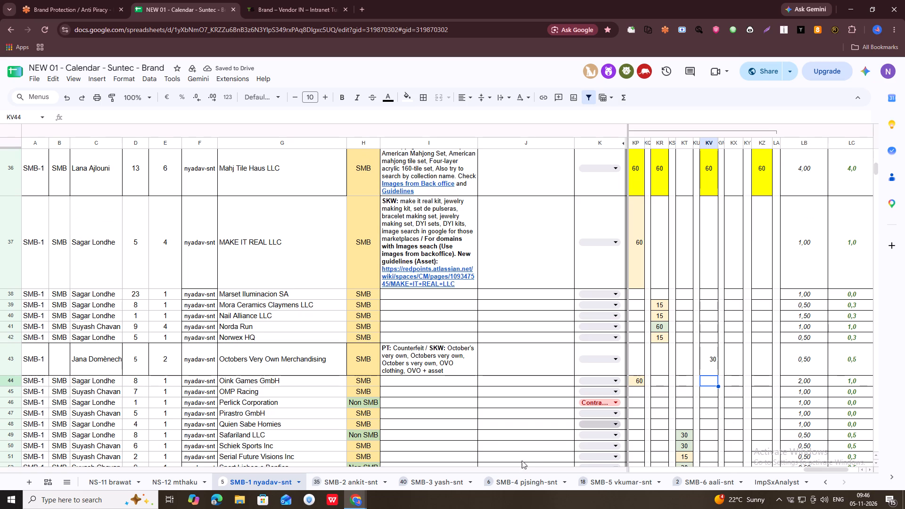
Select the 5/11 time cell of OMP Racing.
click(708, 395)
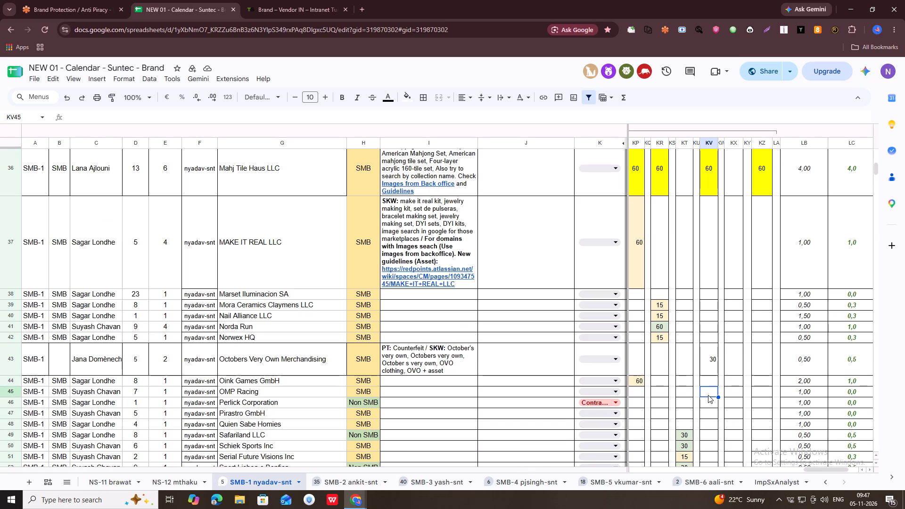
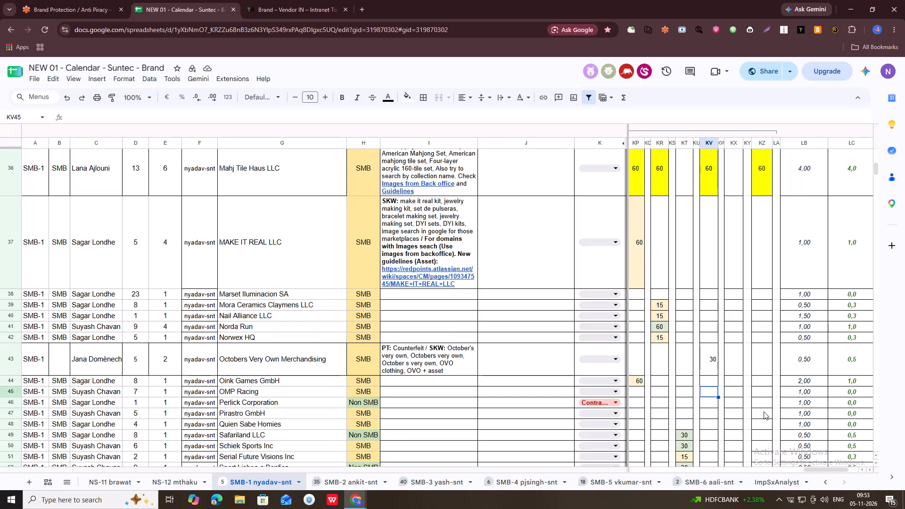
Enter 30 as the 5/11 time for Quien Sabe Homies.
scroll(667, 415, down, 1)
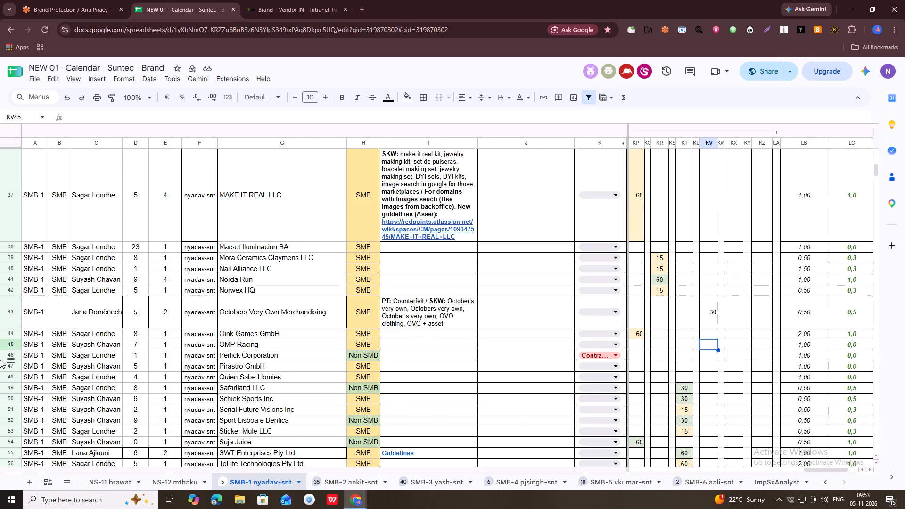
click(0, 380)
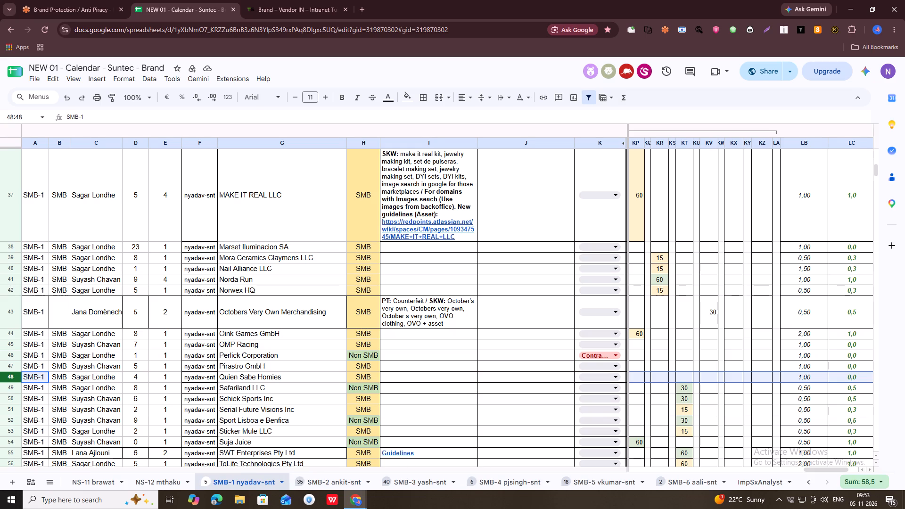
click(713, 377)
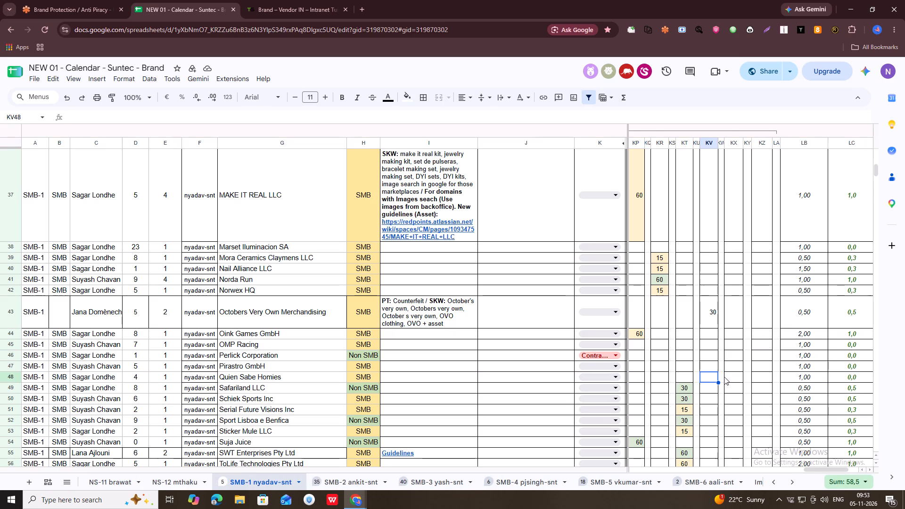
text(30)
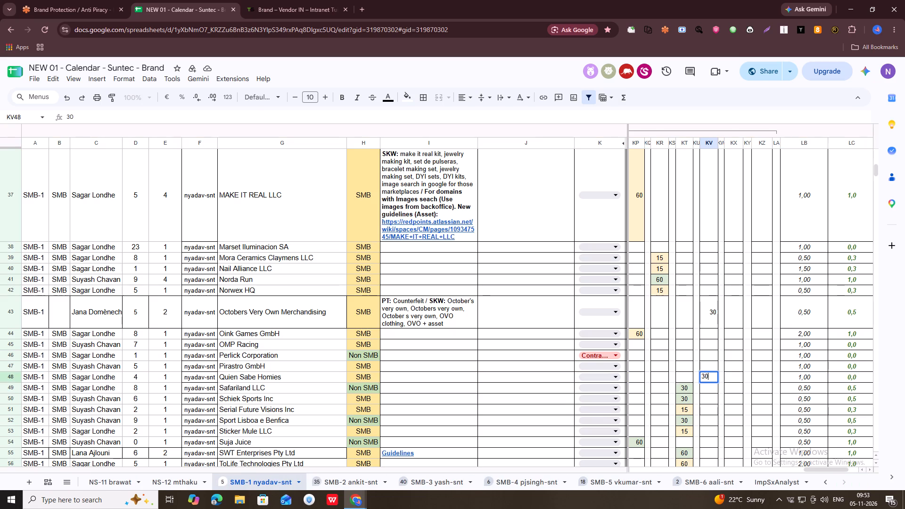
key(Down)
scroll(727, 396, down, 3)
scroll(706, 337, up, 2)
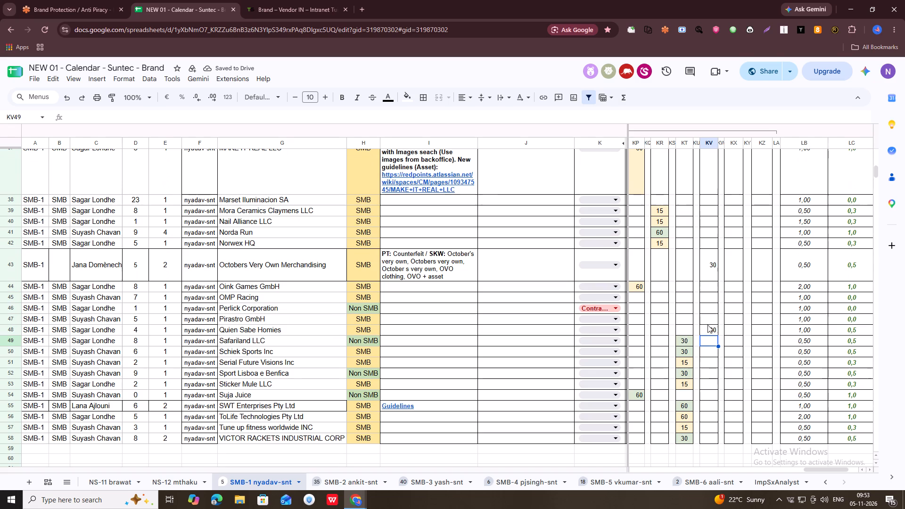
Enter 60 as the 5/11 time for Marset Iluminacion SA.
click(708, 318)
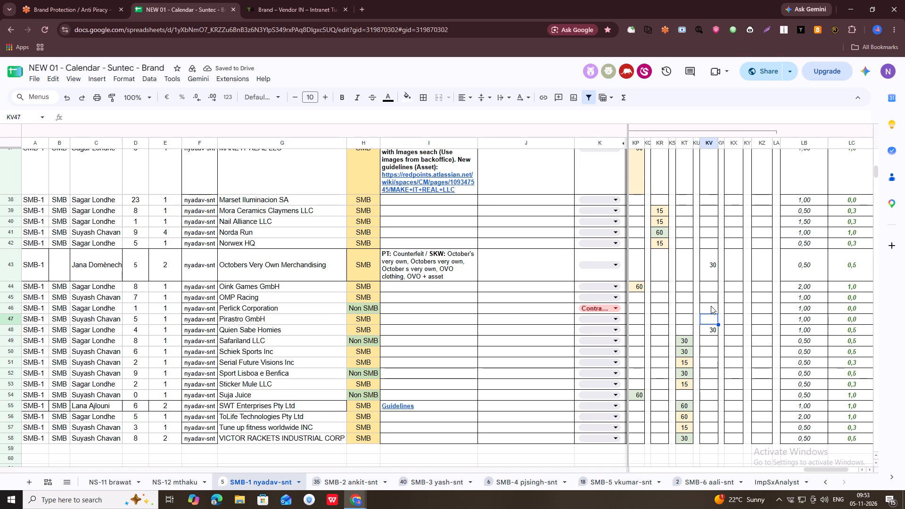
click(714, 285)
click(712, 238)
scroll(715, 309, up, 3)
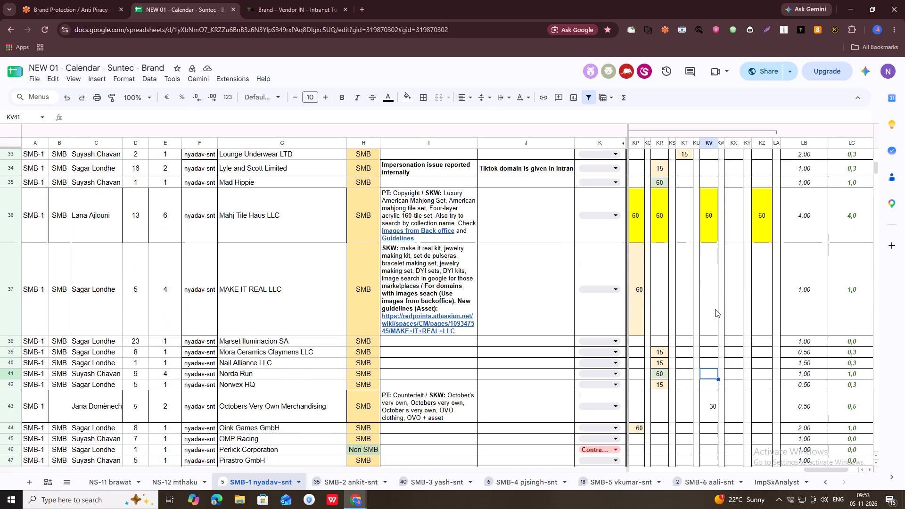
click(703, 340)
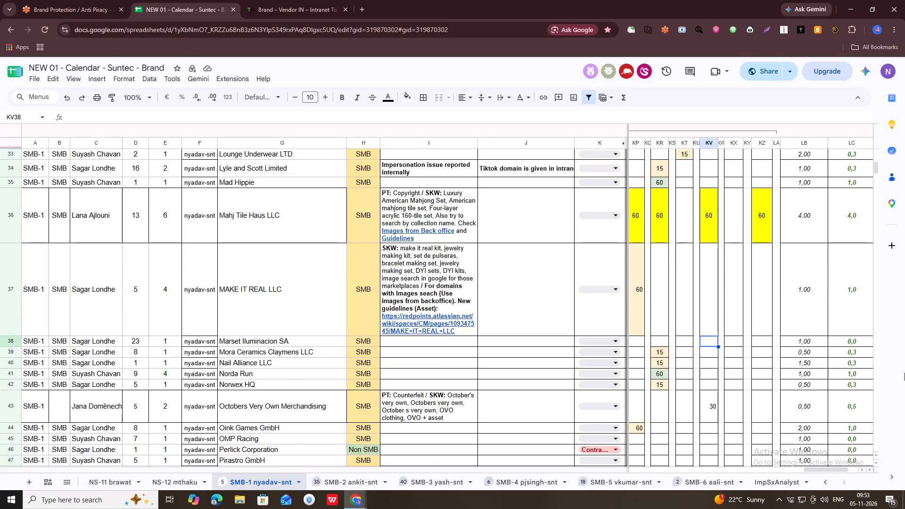
text(60)
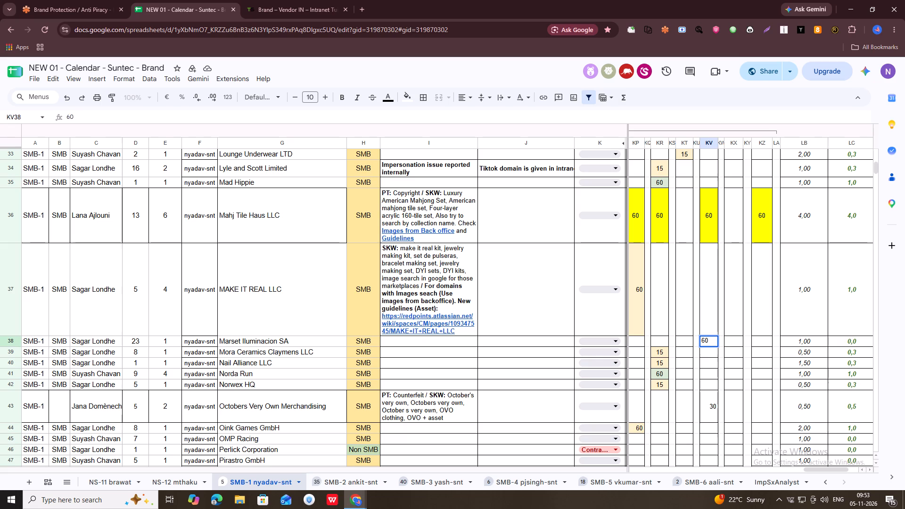
key(Up)
Enter the 5/11 times: 60 for Leder Games, 15 for Lanza, 30 for Industria Reyes SA and 60 for Honest Amish.
scroll(769, 357, up, 4)
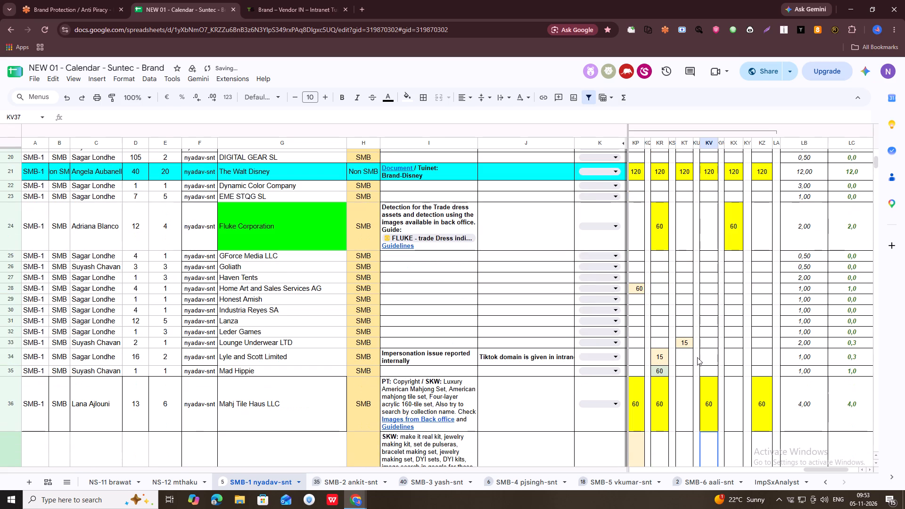
click(710, 330)
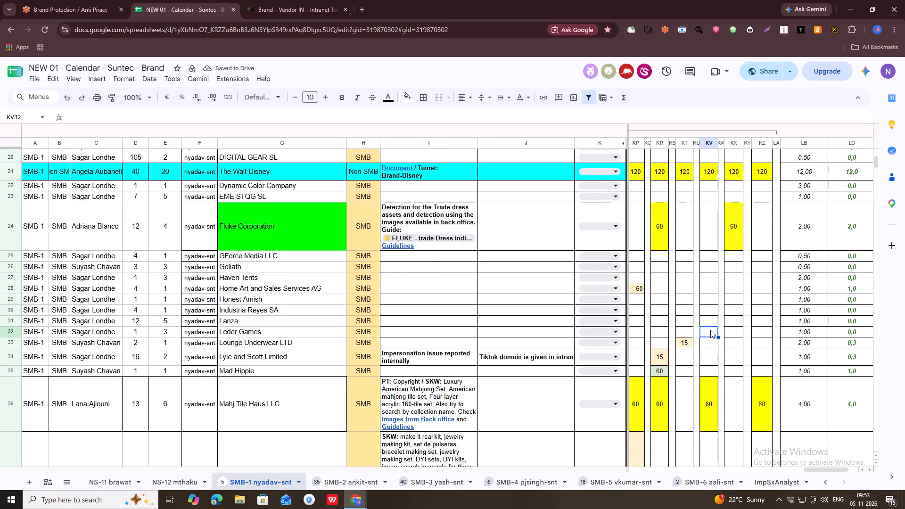
text(60)
key(Up)
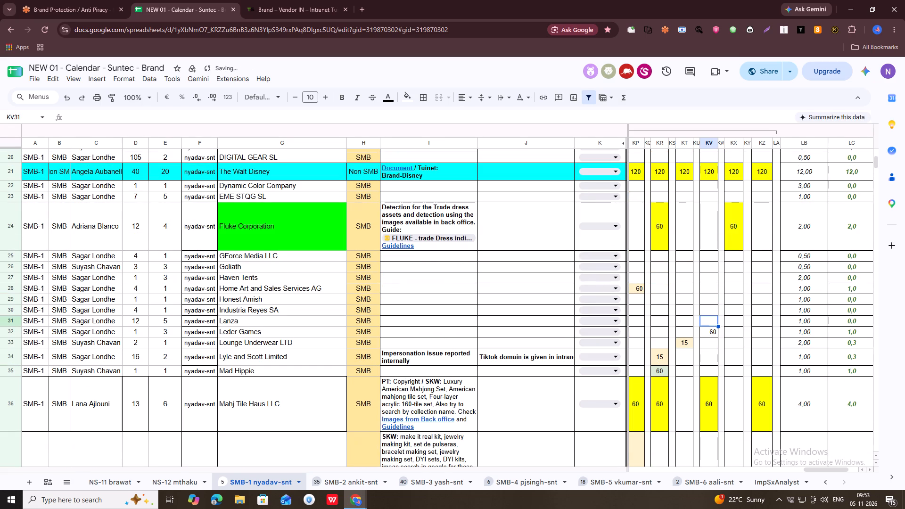
text(15)
key(Up)
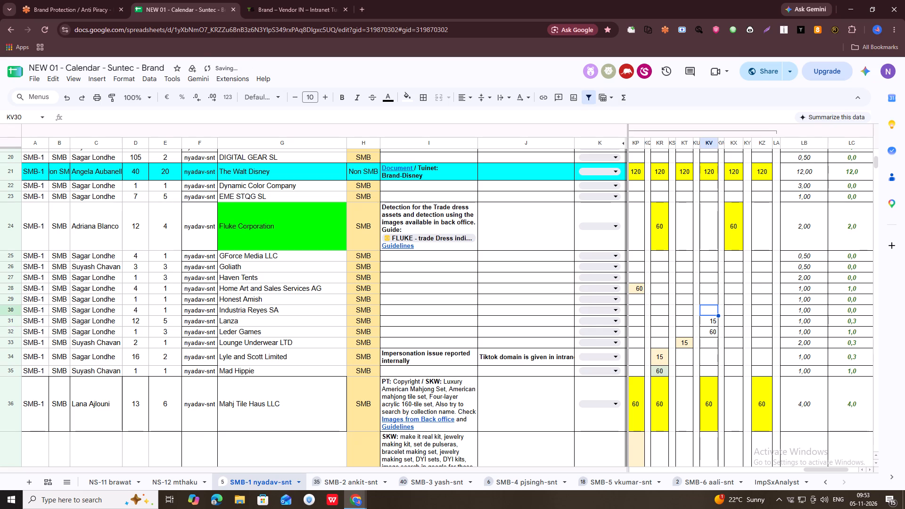
text(30)
key(Up)
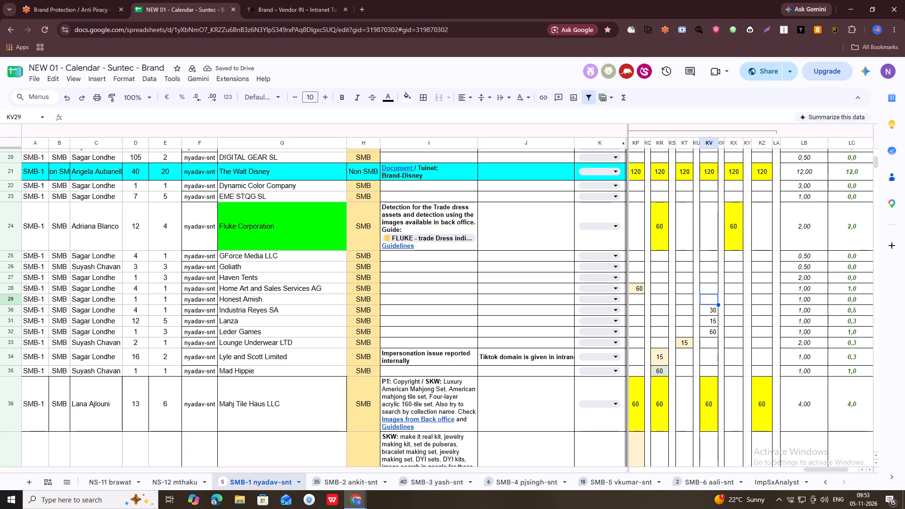
key(3)
key(BackSpace)
text(60)
key(Up)
Select the 5/11 cells from The Walt Disney to Quien Sabe Homies to check the sum of their times.
scroll(784, 374, up, 3)
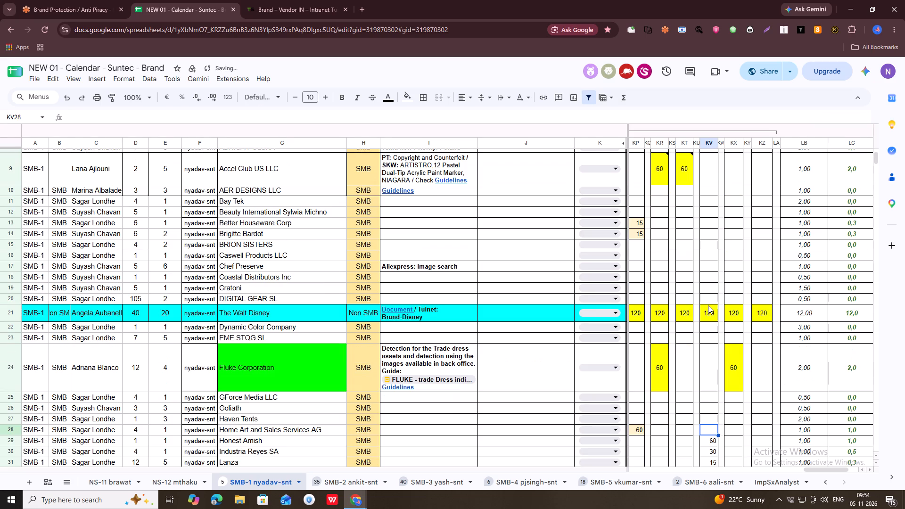
click(708, 305)
scroll(749, 388, up, 5)
scroll(749, 388, down, 12)
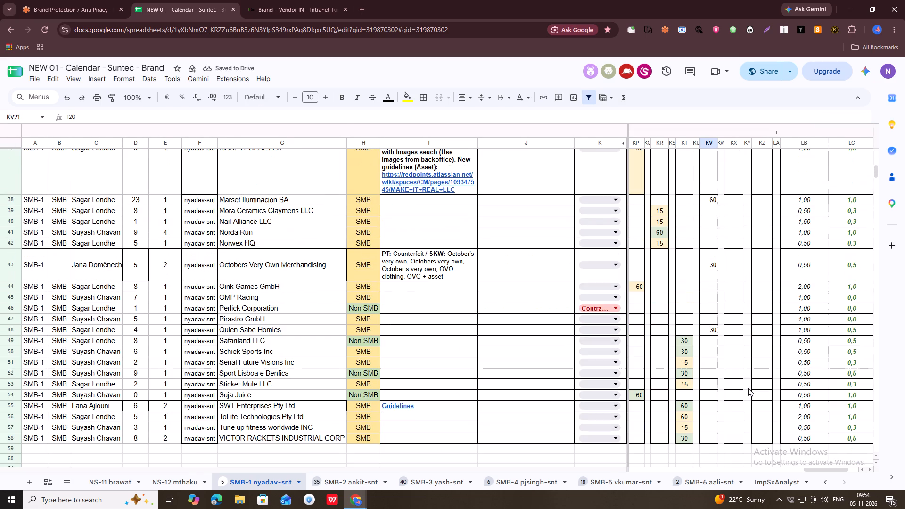
shift+click(705, 330)
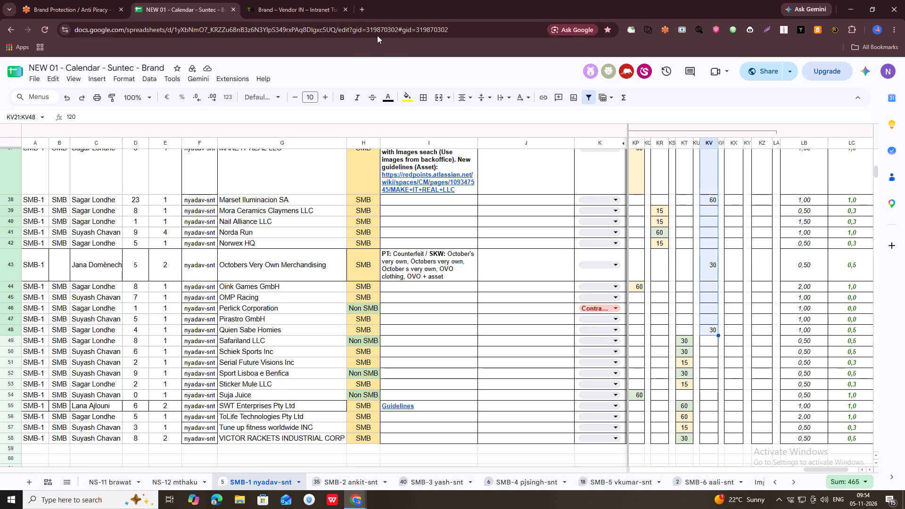
Enter 15 as the 5/11 time for Haven Tents.
scroll(702, 331, up, 5)
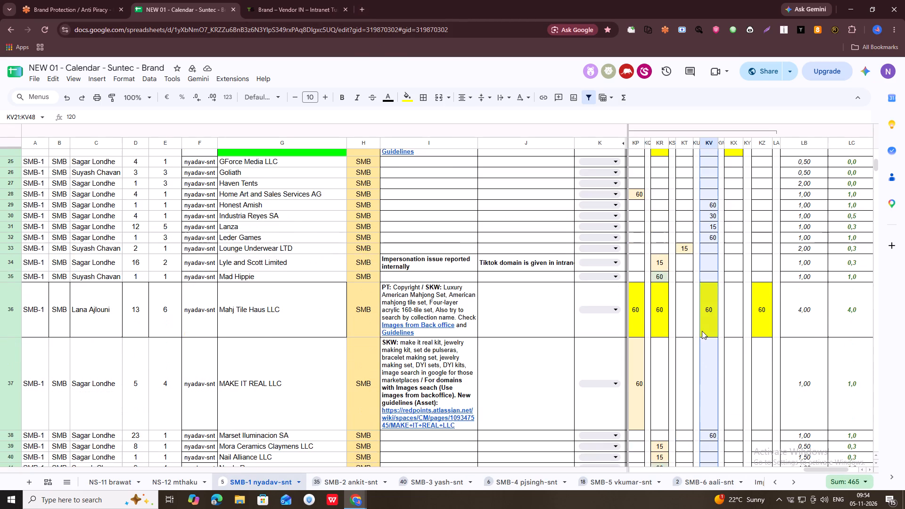
scroll(702, 331, up, 4)
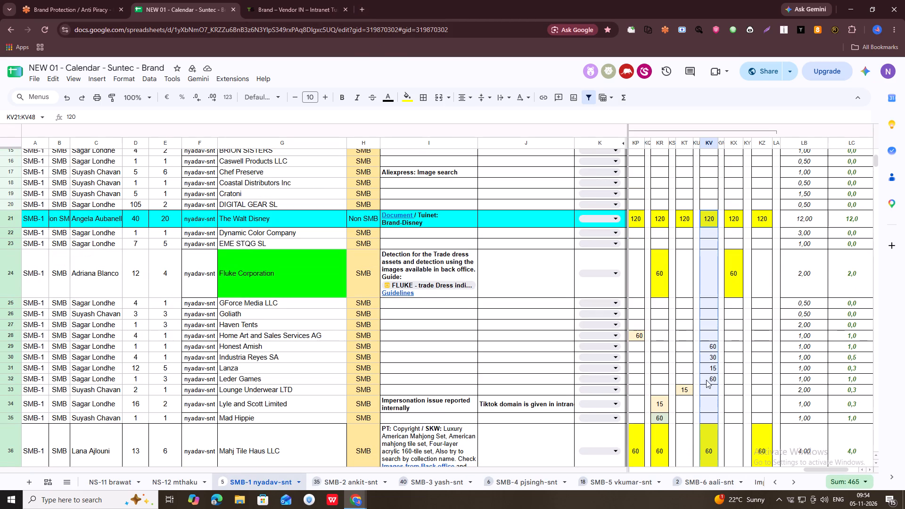
click(708, 369)
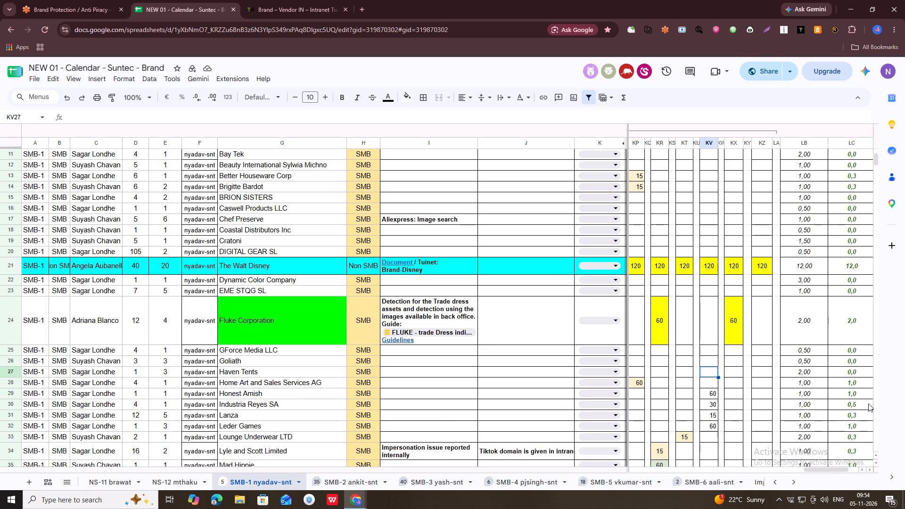
text(15)
key(Up)
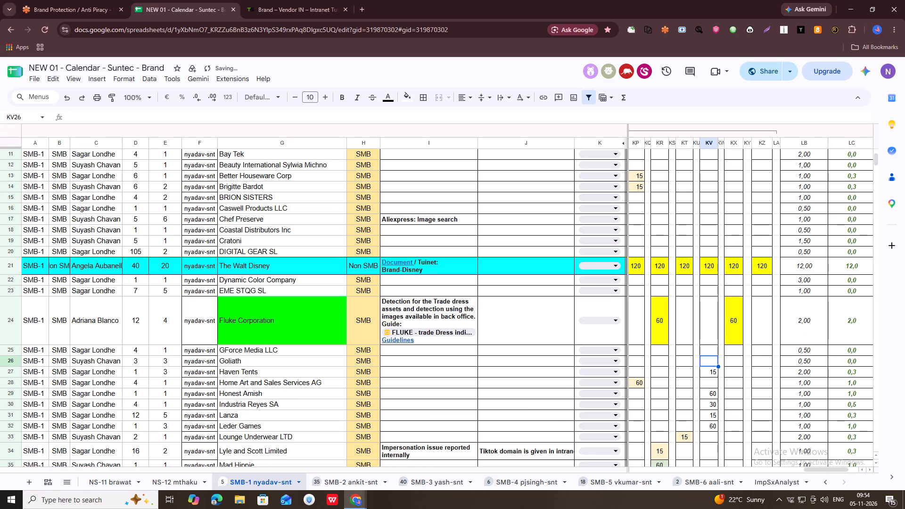
Recheck the sum of the 5/11 times from The Walt Disney to Quien Sabe Homies.
scroll(742, 456, up, 6)
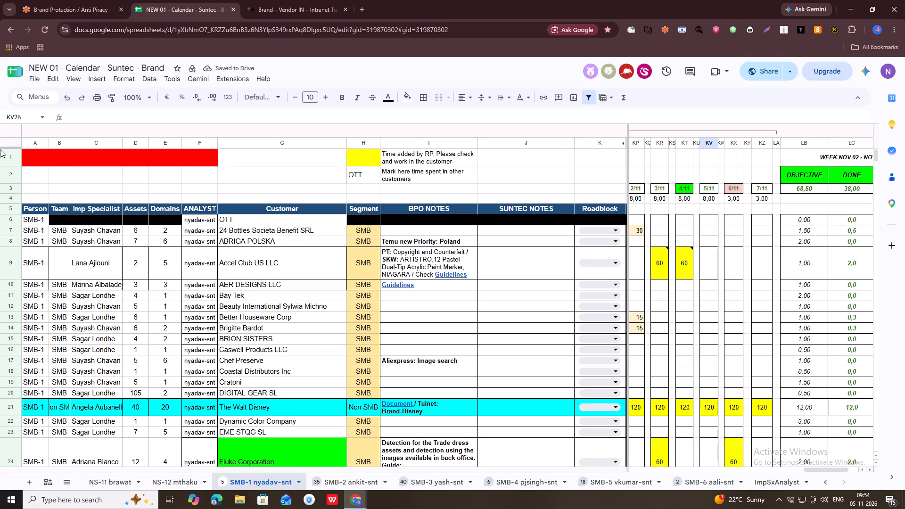
click(714, 407)
scroll(738, 398, down, 6)
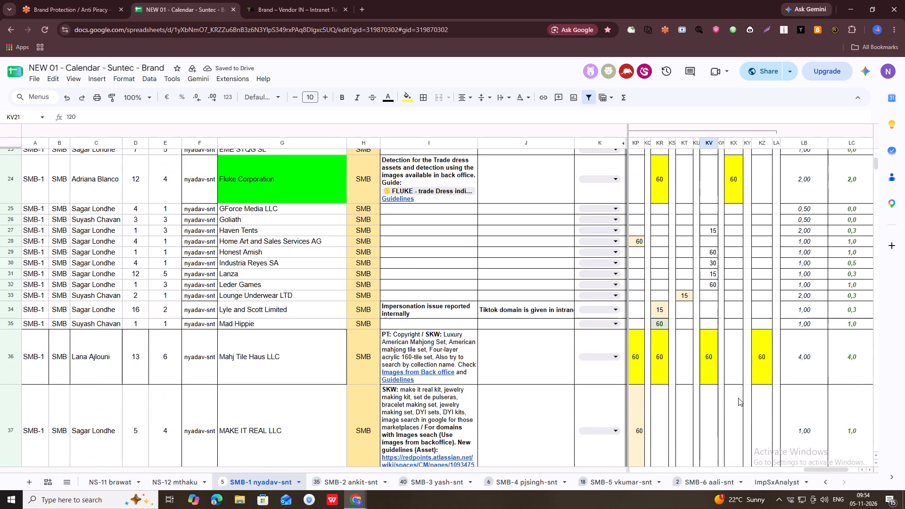
scroll(738, 398, down, 5)
shift+click(717, 378)
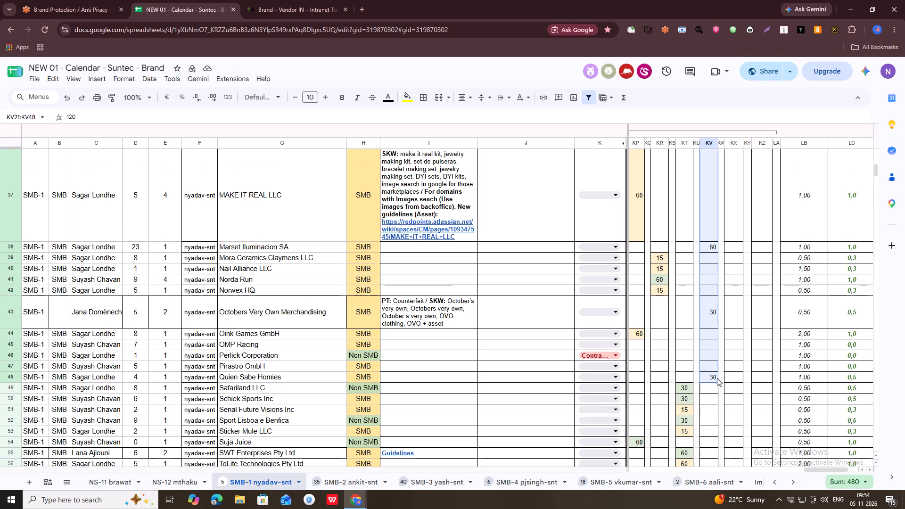
scroll(717, 378, down, 5)
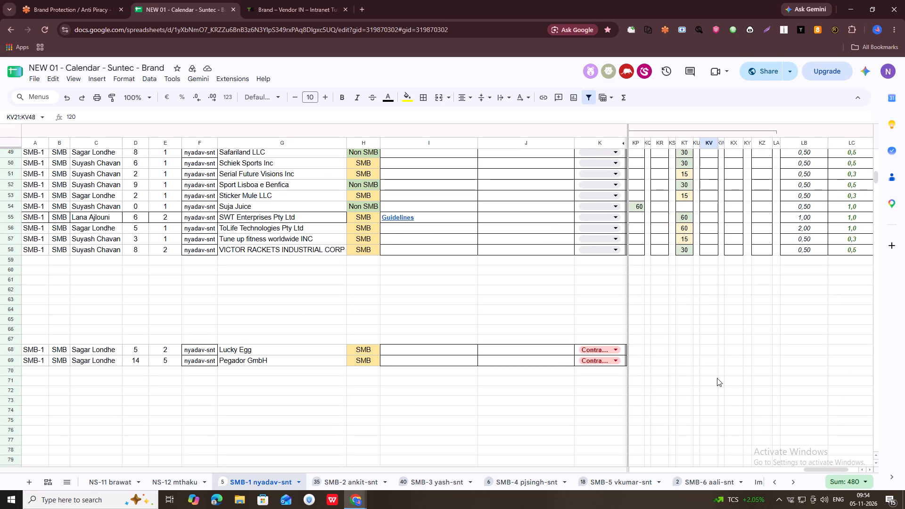
scroll(717, 378, up, 4)
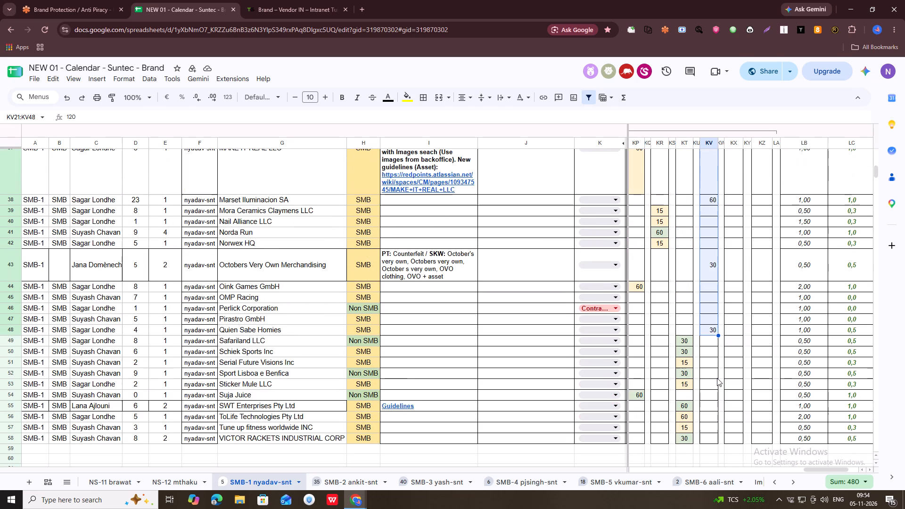
Create a temporary filter view over the whole SMB-1 sheet and filter out the blanks in the 5/11 column.
scroll(717, 378, up, 20)
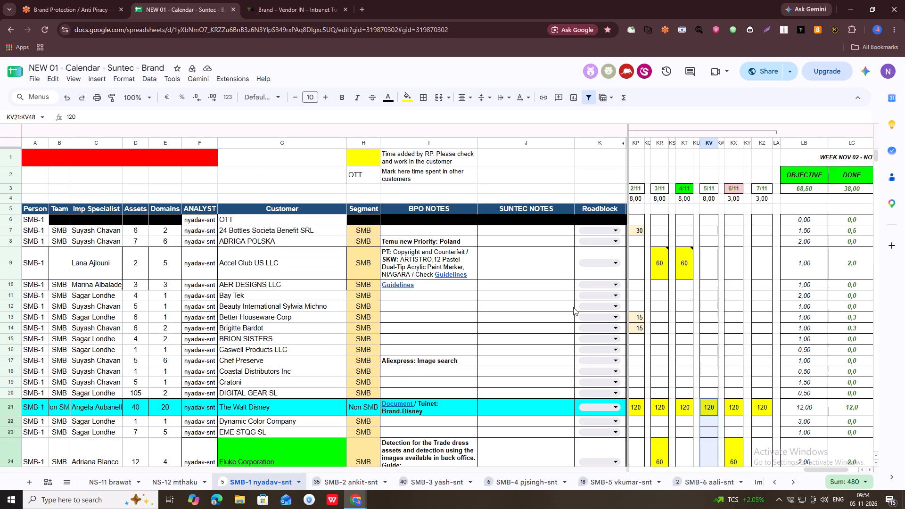
click(0, 145)
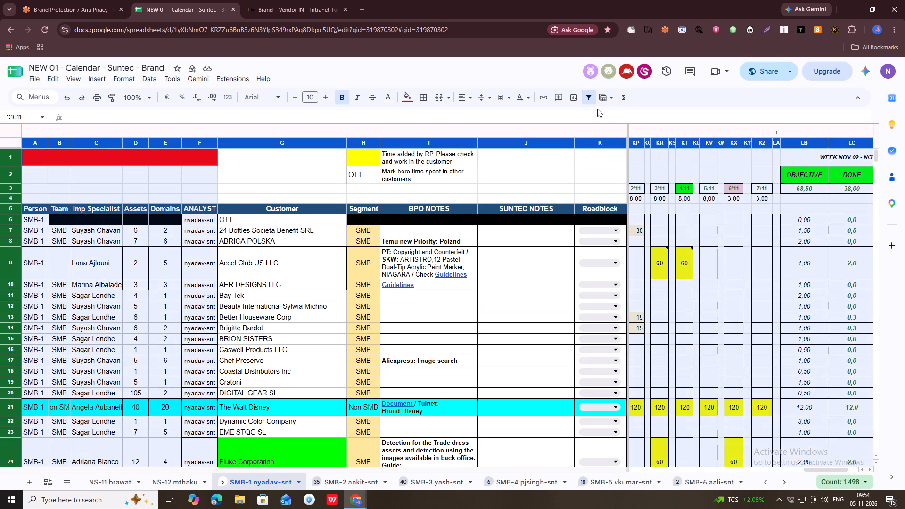
click(604, 103)
click(627, 132)
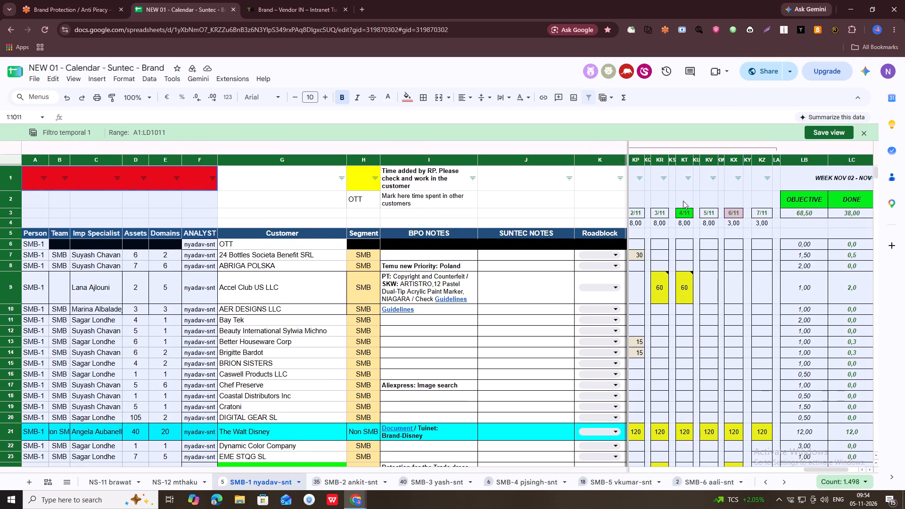
click(714, 178)
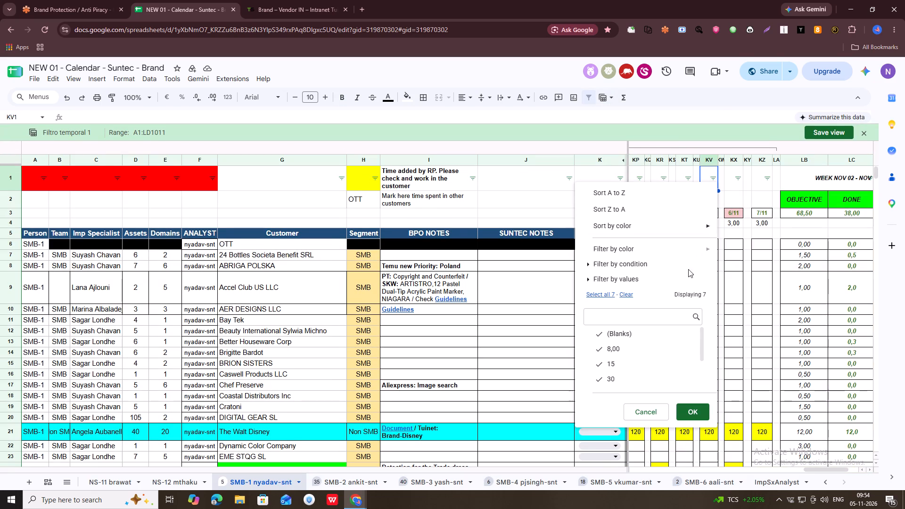
click(622, 331)
click(687, 410)
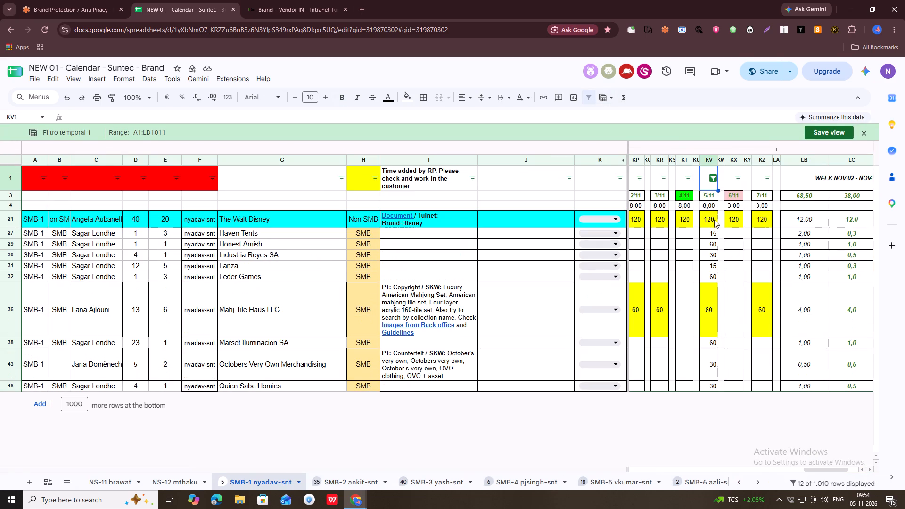
Center-align the filtered 5/11 times from The Walt Disney to Quien Sabe Homies.
drag(710, 227, 709, 387)
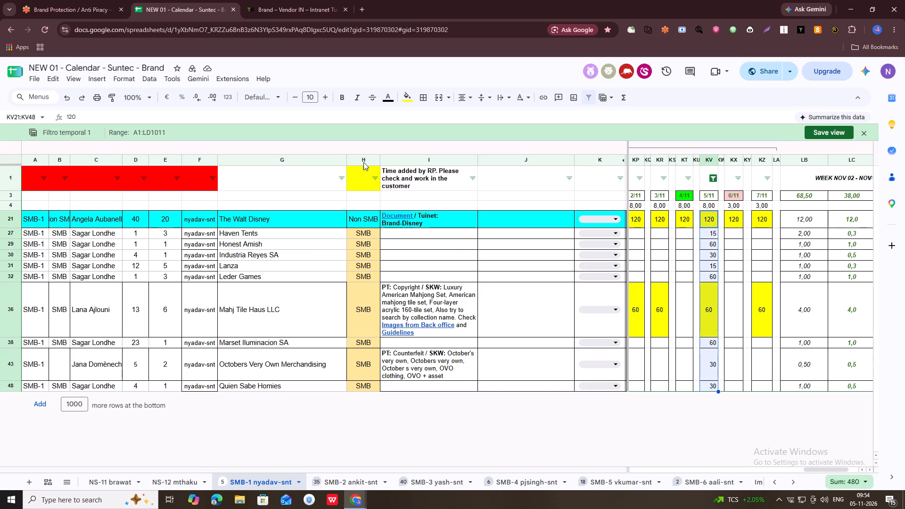
click(465, 95)
click(482, 118)
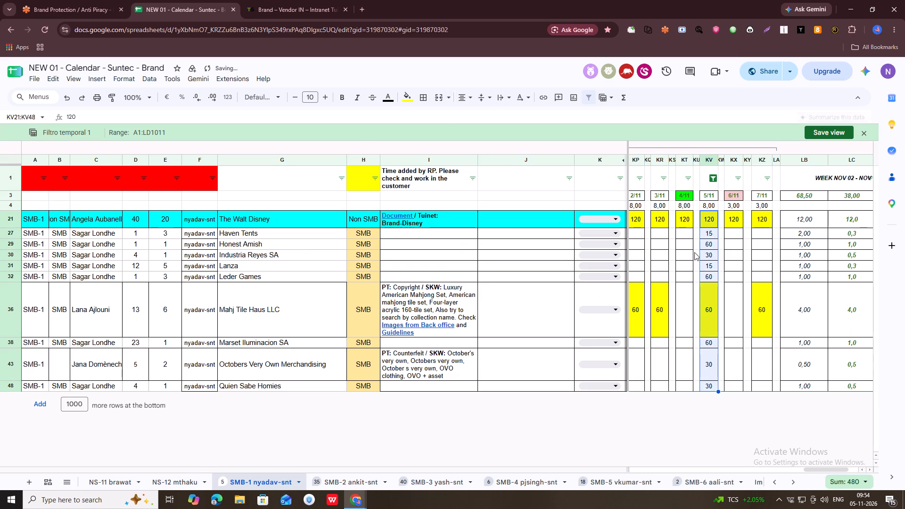
click(723, 268)
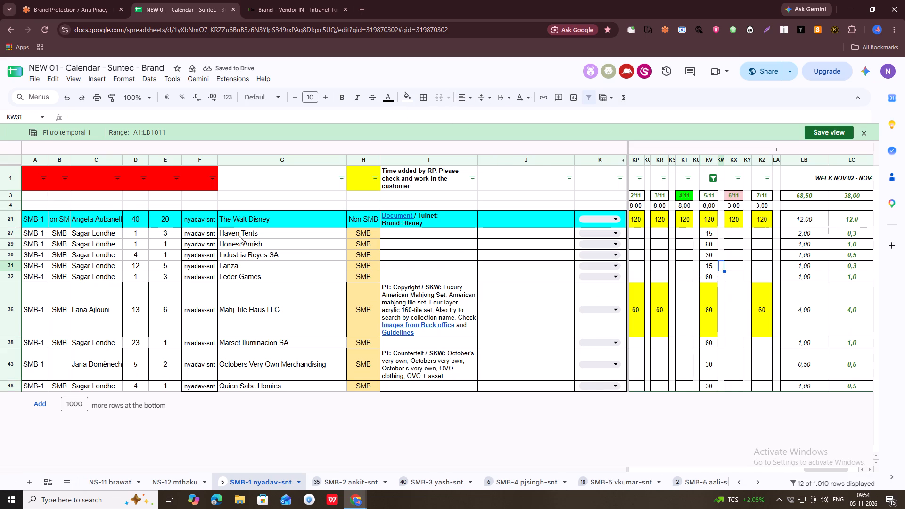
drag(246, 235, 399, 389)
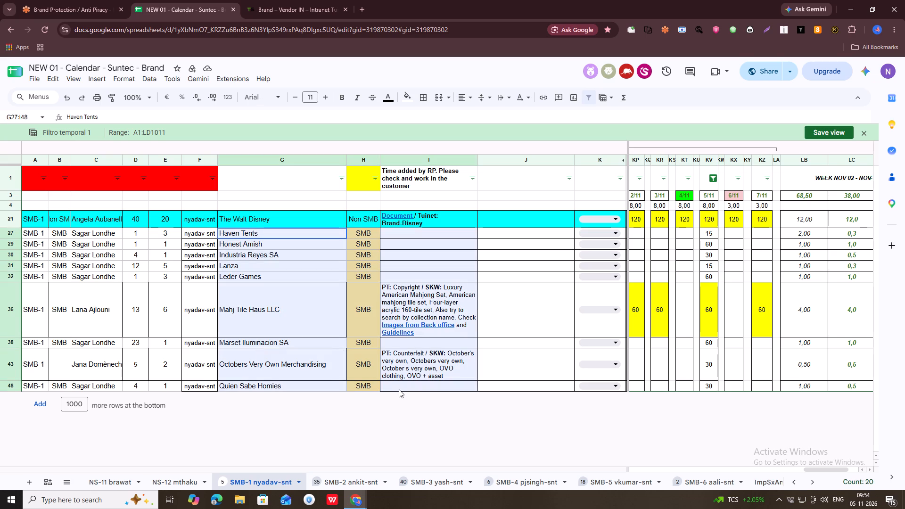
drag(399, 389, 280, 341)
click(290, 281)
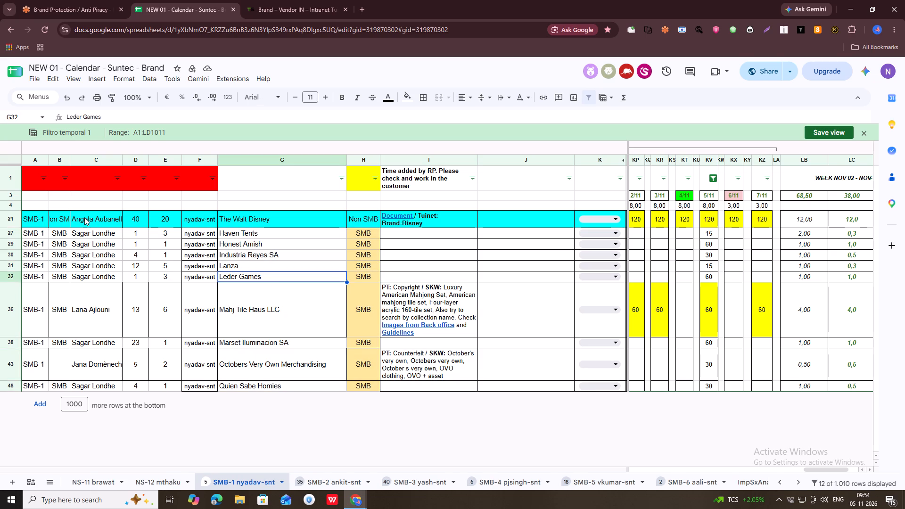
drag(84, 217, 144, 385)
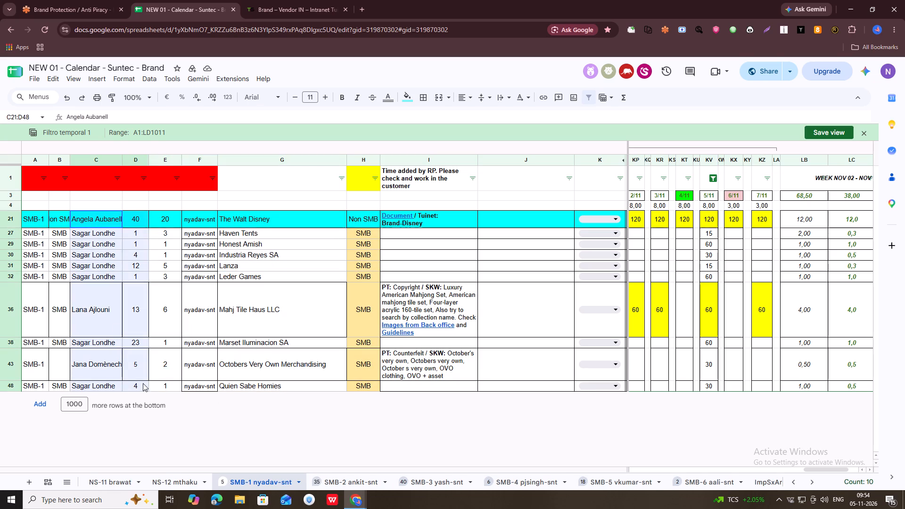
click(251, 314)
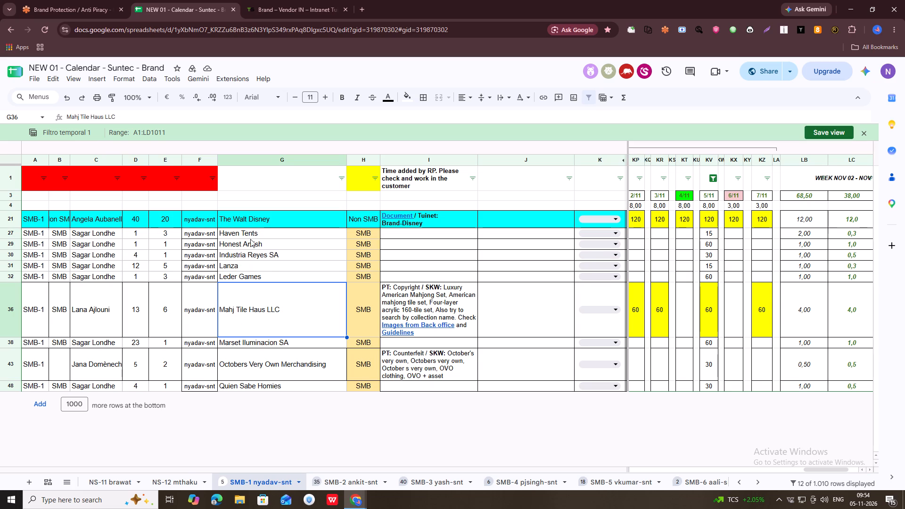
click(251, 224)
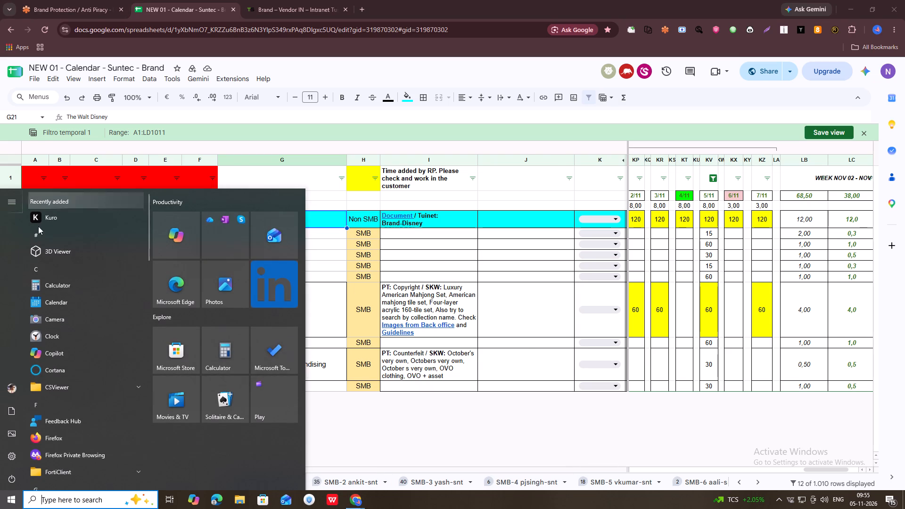
Look through the computer's list of installed applications as far as the entries starting with S.
scroll(57, 417, down, 9)
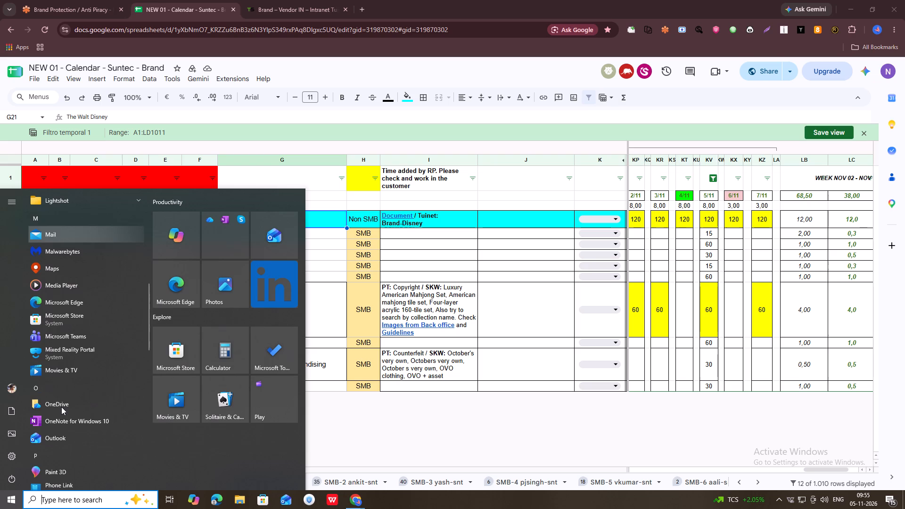
scroll(70, 440, down, 7)
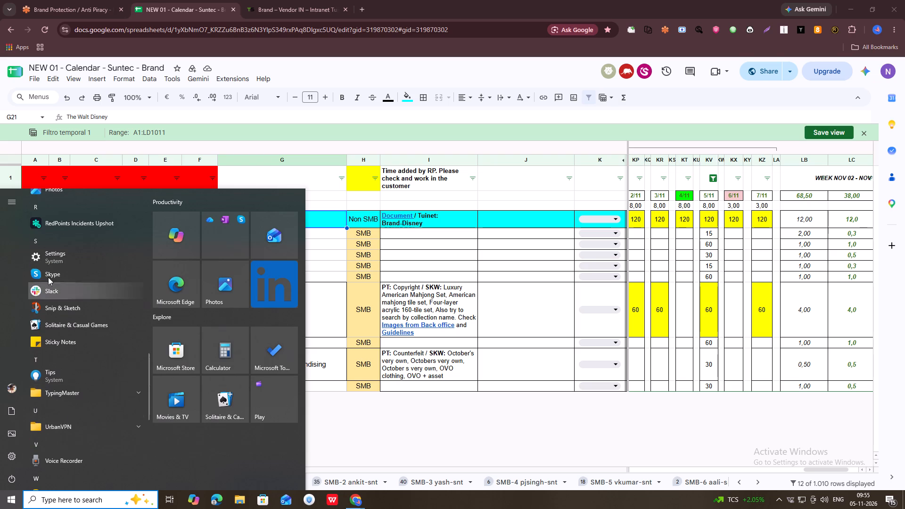
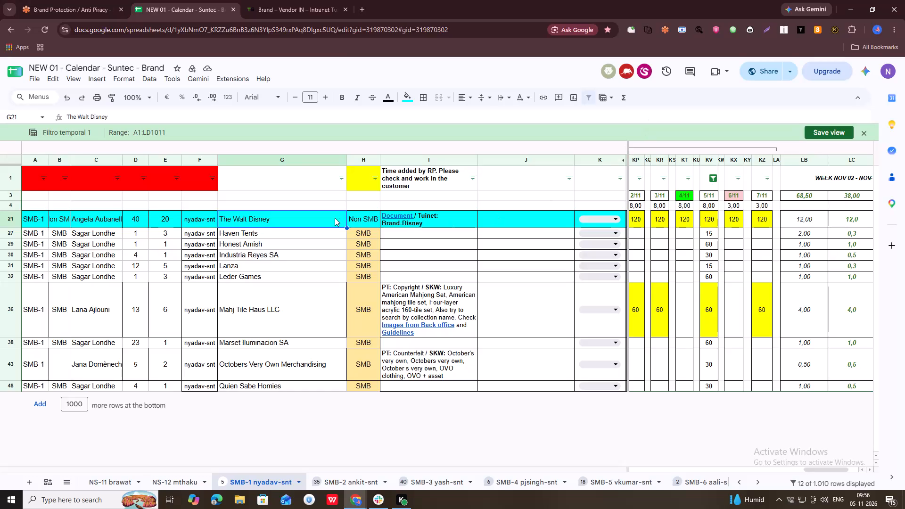
Check the sum of the filtered 5/11 times from The Walt Disney to Quien Sabe Homies.
drag(703, 217, 711, 398)
click(724, 366)
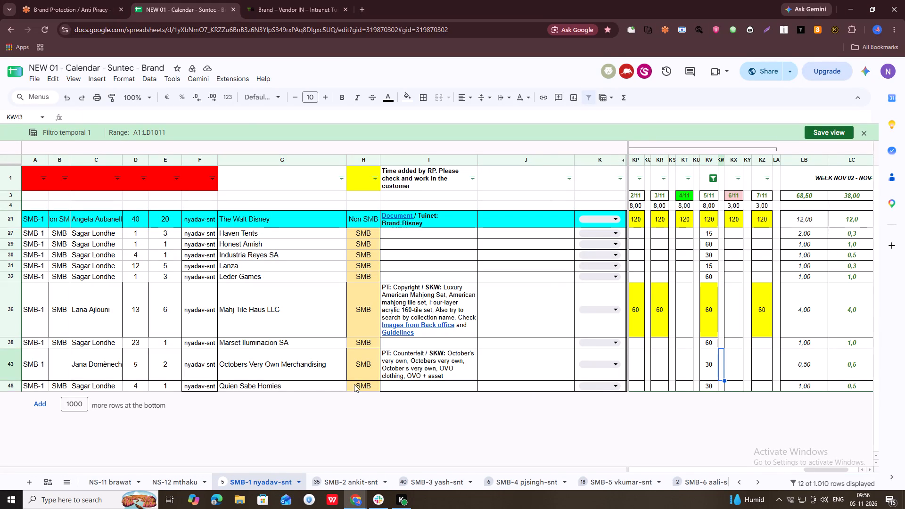
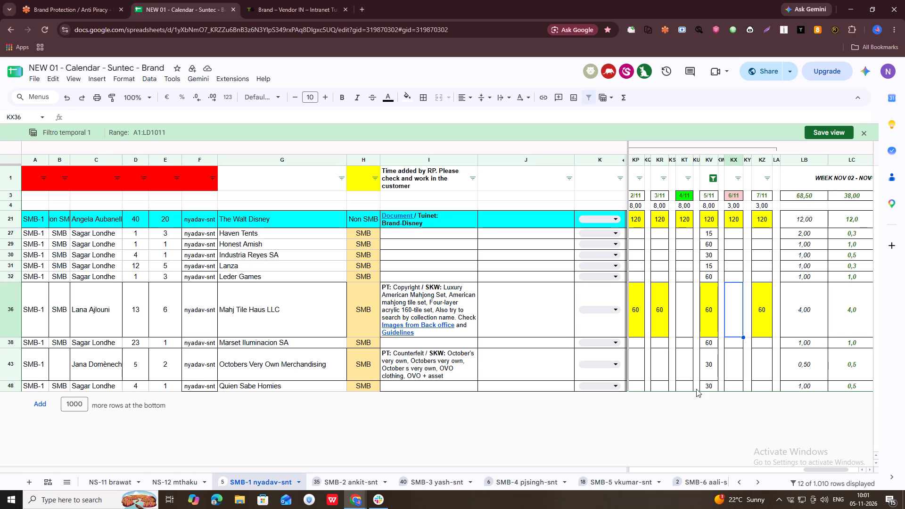
Recheck the sum of the filtered 5/11 times from Quien Sabe Homies up to The Walt Disney.
drag(707, 387, 708, 223)
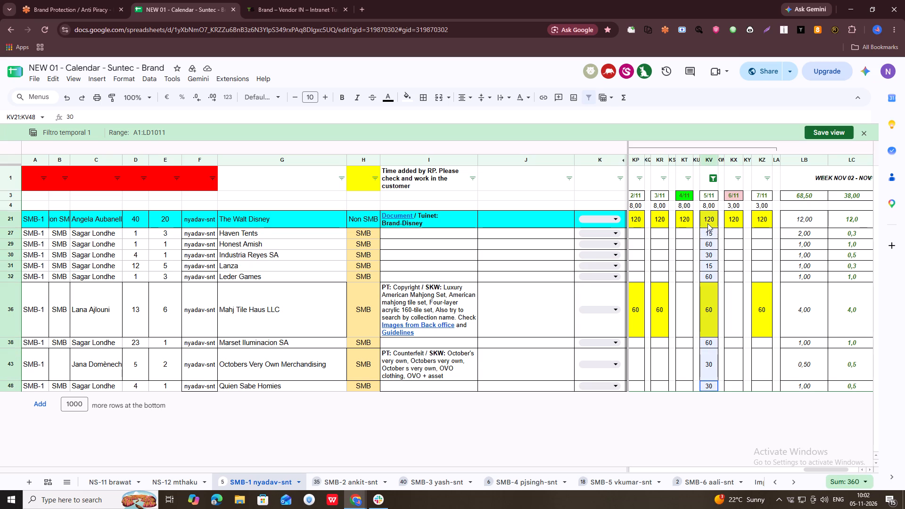
drag(708, 223, 733, 223)
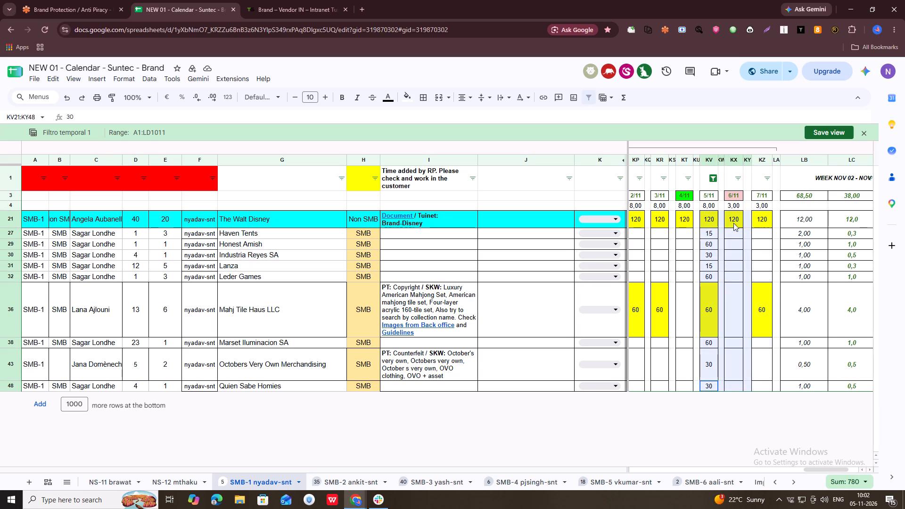
drag(733, 223, 713, 222)
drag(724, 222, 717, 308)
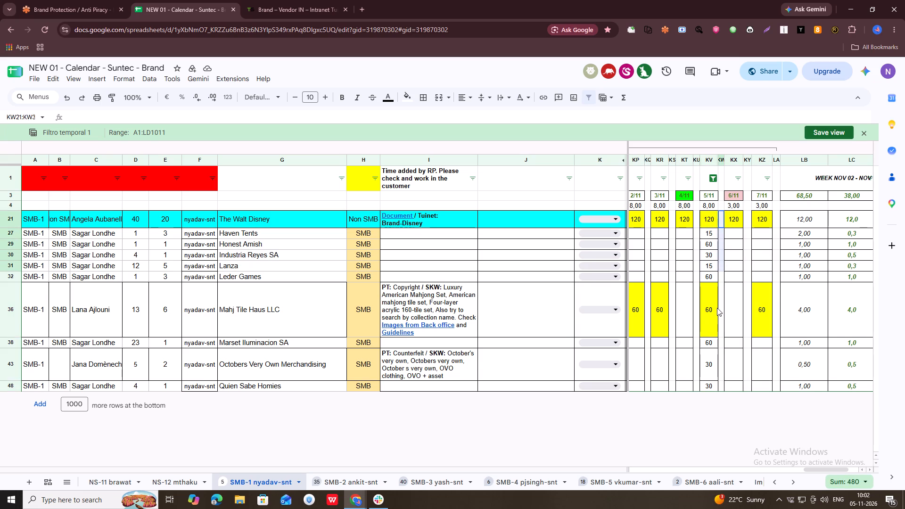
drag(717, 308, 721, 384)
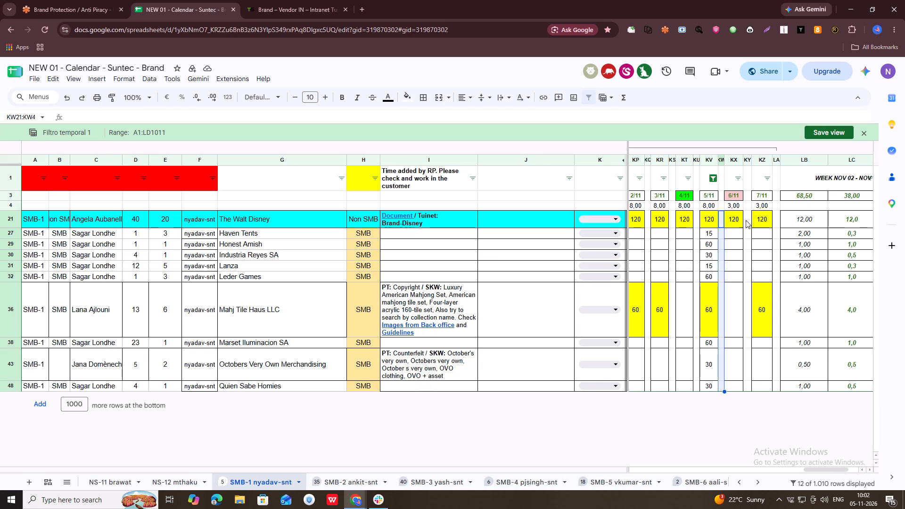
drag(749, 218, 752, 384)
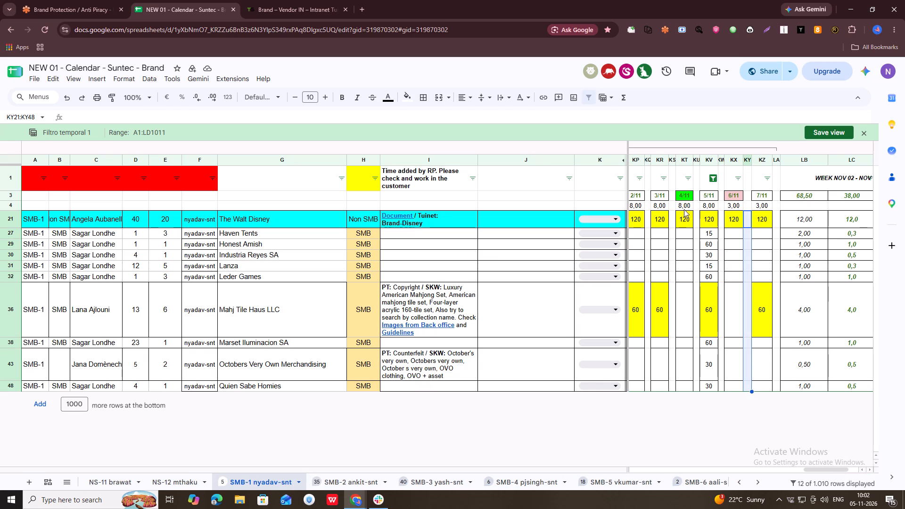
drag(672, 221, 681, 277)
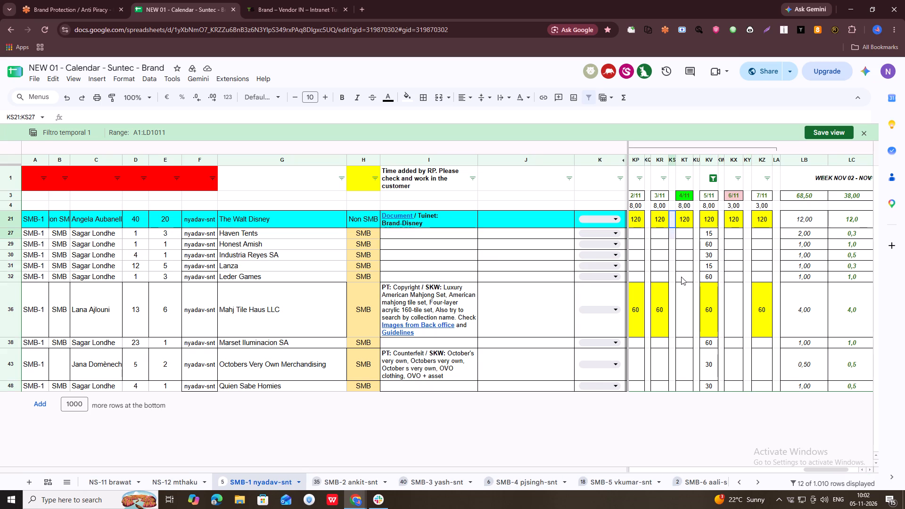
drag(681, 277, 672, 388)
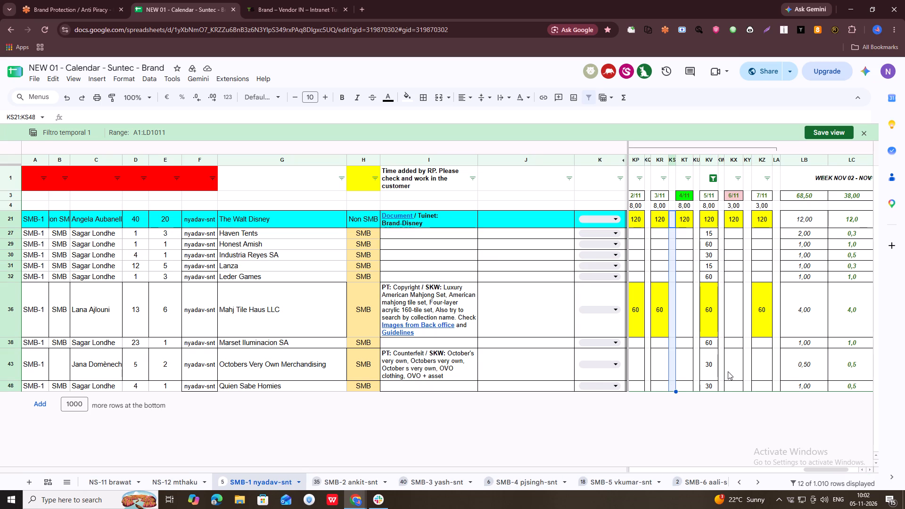
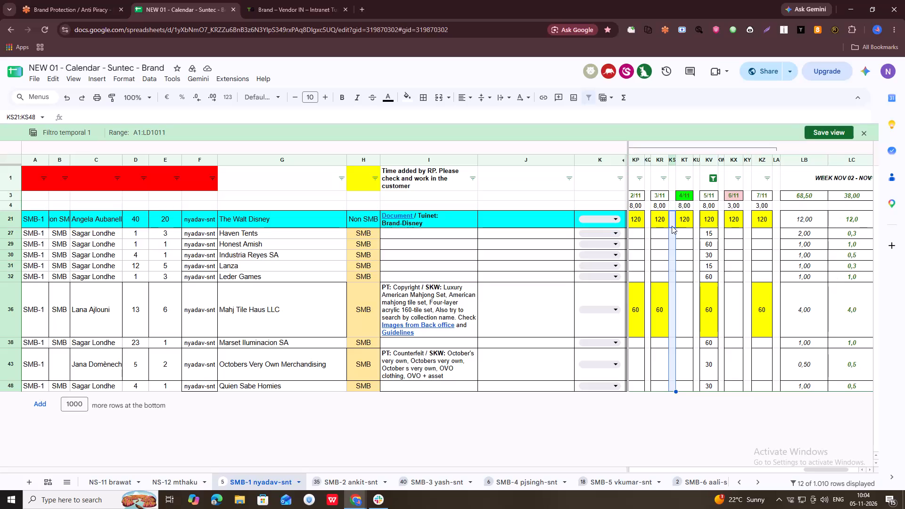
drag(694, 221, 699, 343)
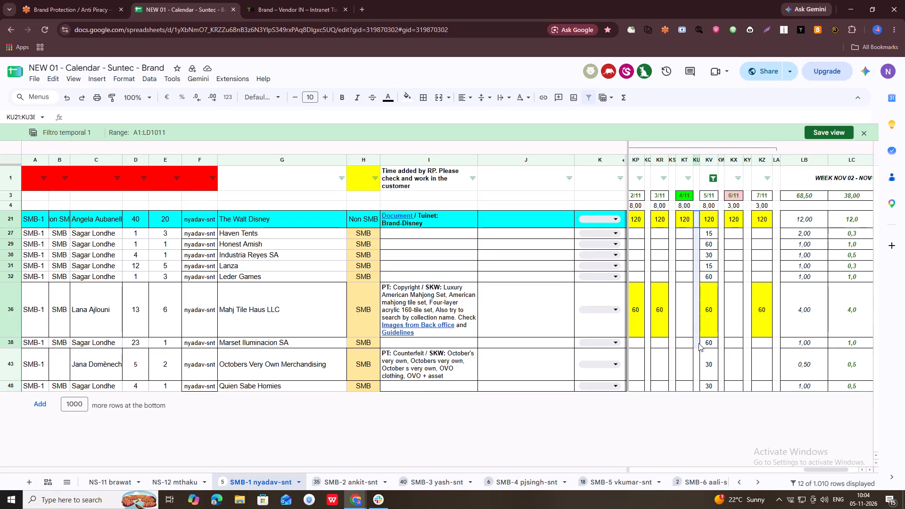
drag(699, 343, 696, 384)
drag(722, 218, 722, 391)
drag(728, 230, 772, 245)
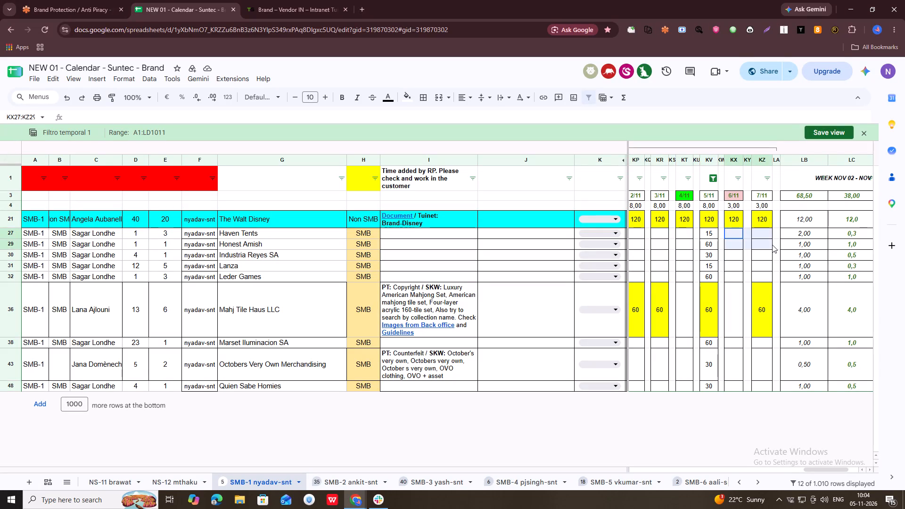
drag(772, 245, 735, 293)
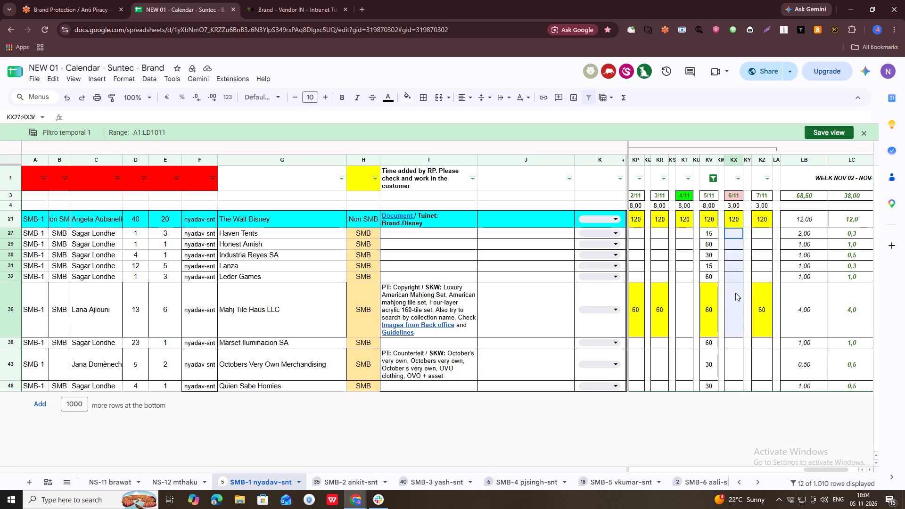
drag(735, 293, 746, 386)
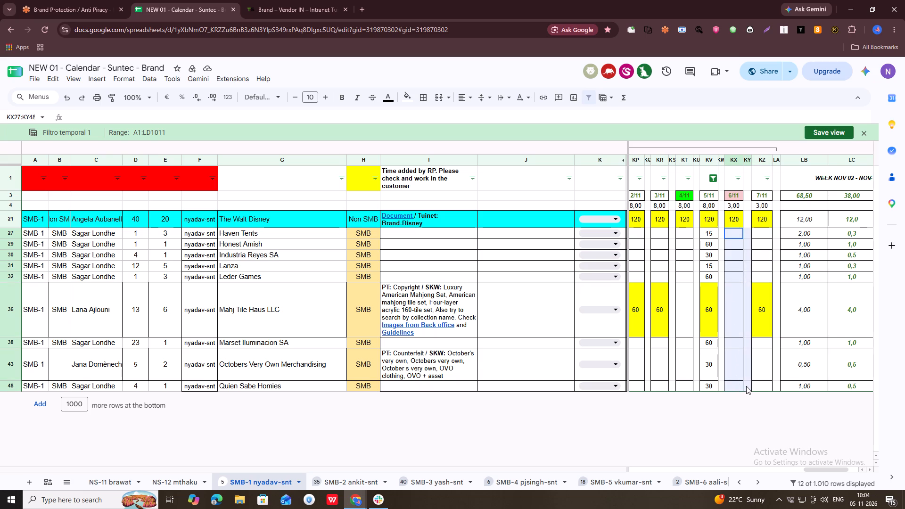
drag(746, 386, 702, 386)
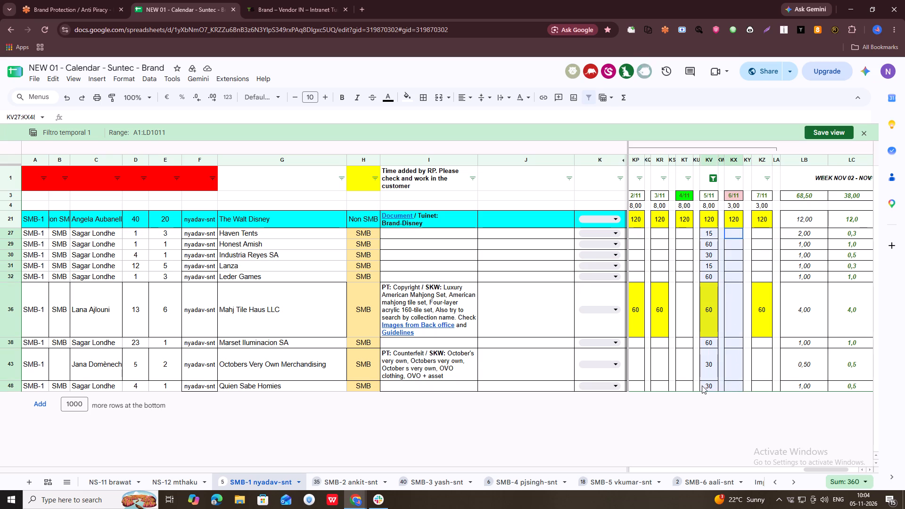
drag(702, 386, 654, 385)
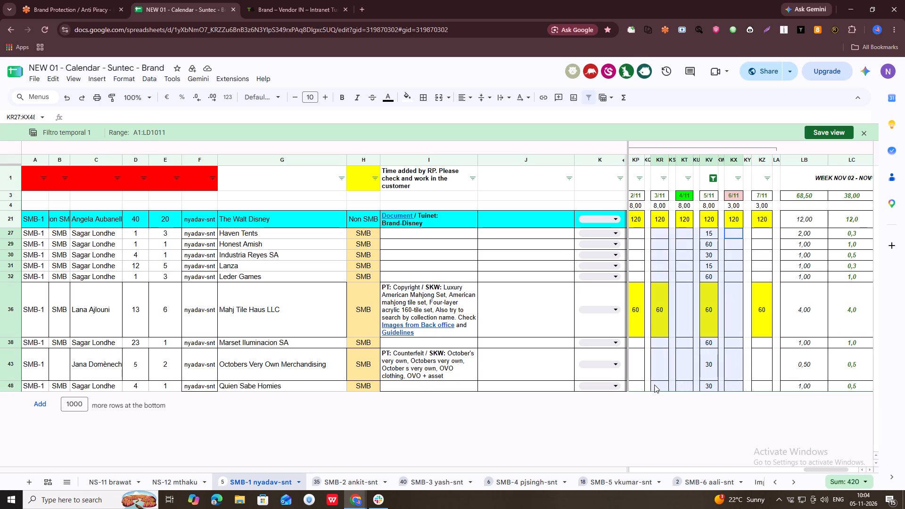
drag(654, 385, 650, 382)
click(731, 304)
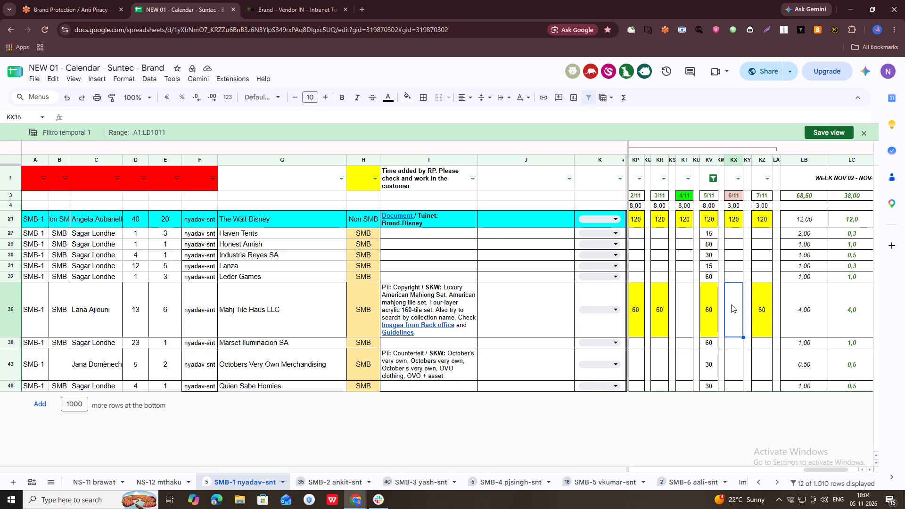